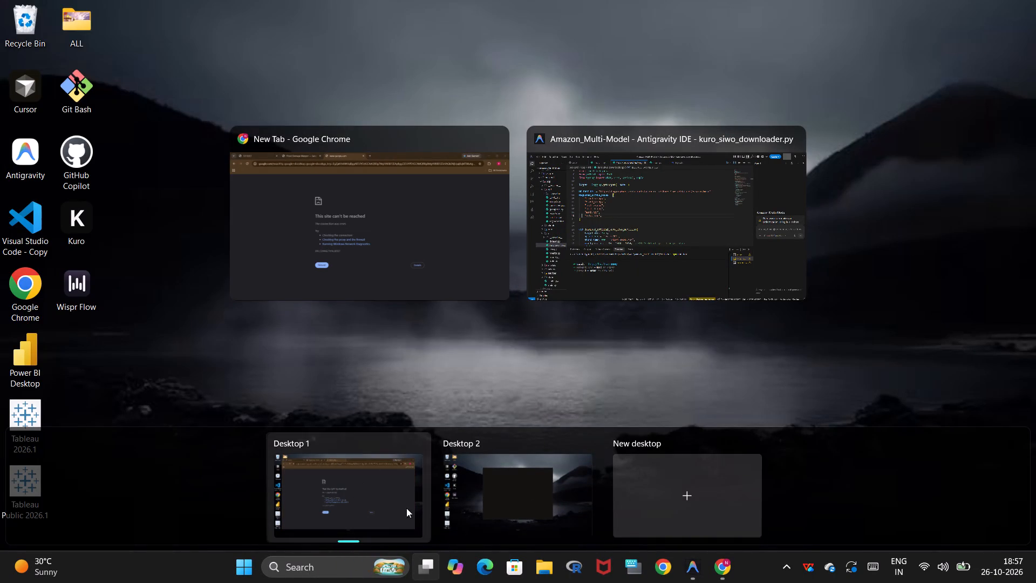
Switch to Desktop 1, open Word and create a blank document.
{"action": "left_click", "coordinate": [350, 494]}
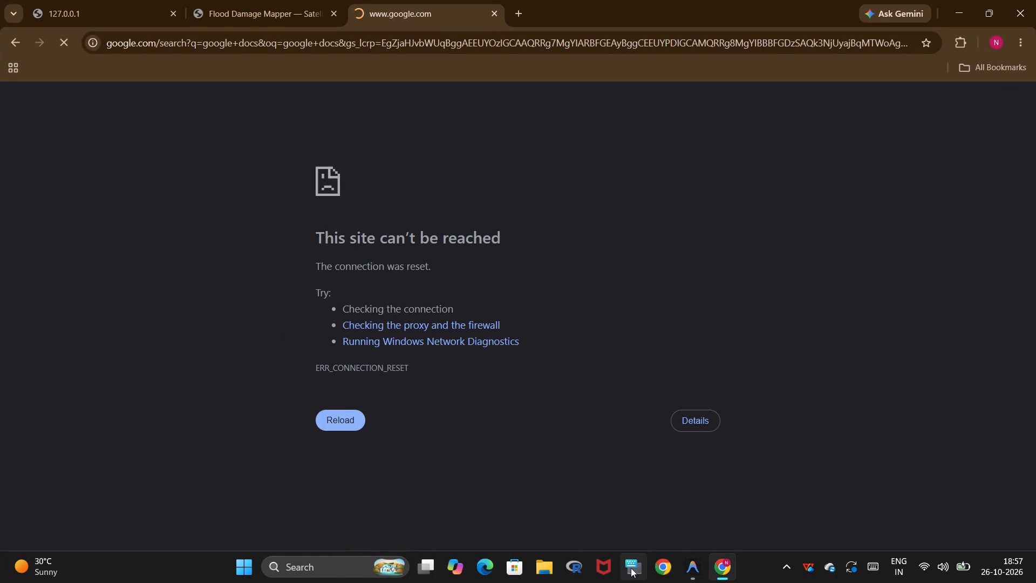
{"action": "left_click", "coordinate": [349, 562]}
{"action": "type", "text": "wor"}
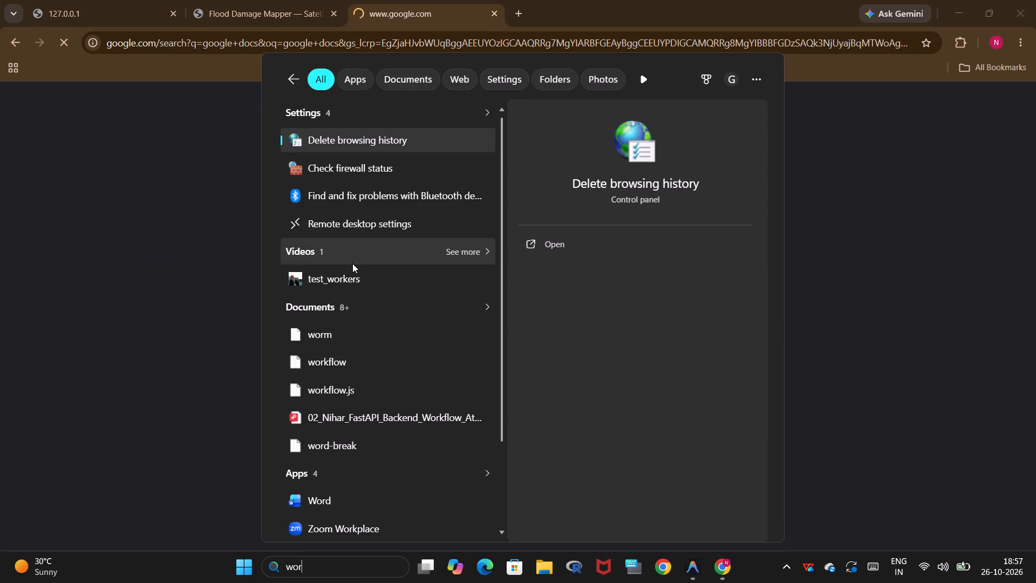
{"action": "key", "text": "d"}
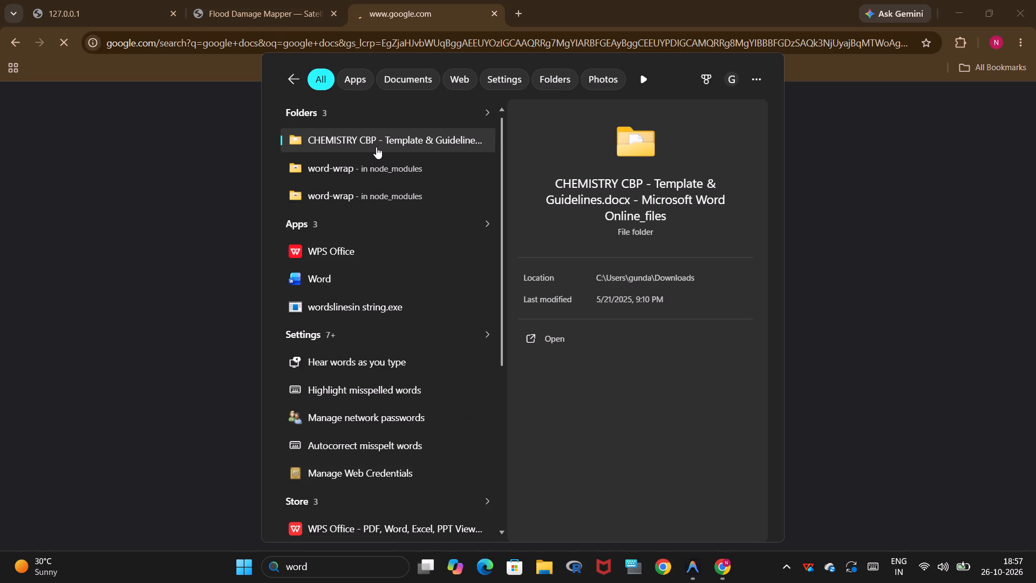
{"action": "left_click", "coordinate": [329, 274]}
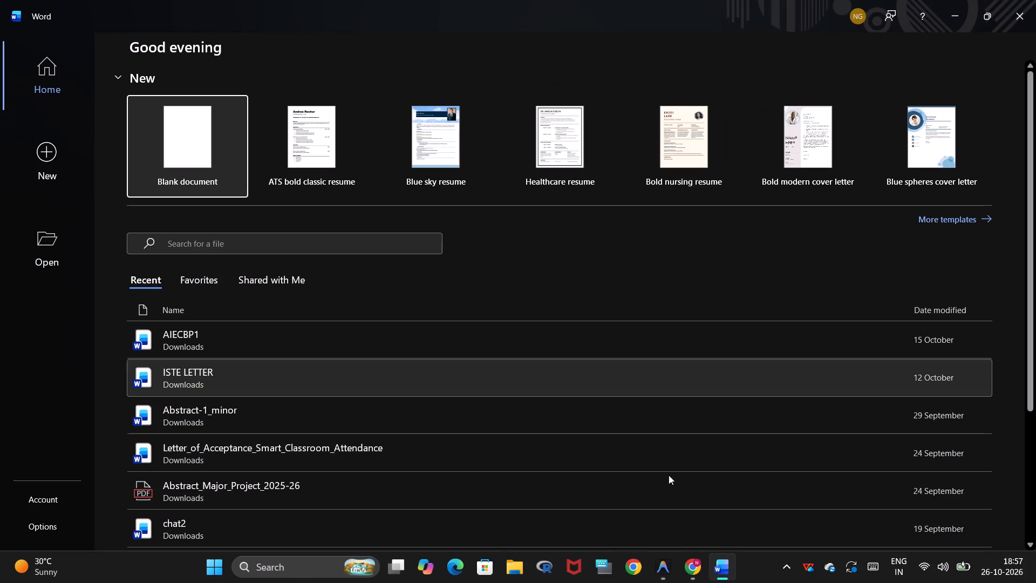
{"action": "left_click", "coordinate": [686, 561]}
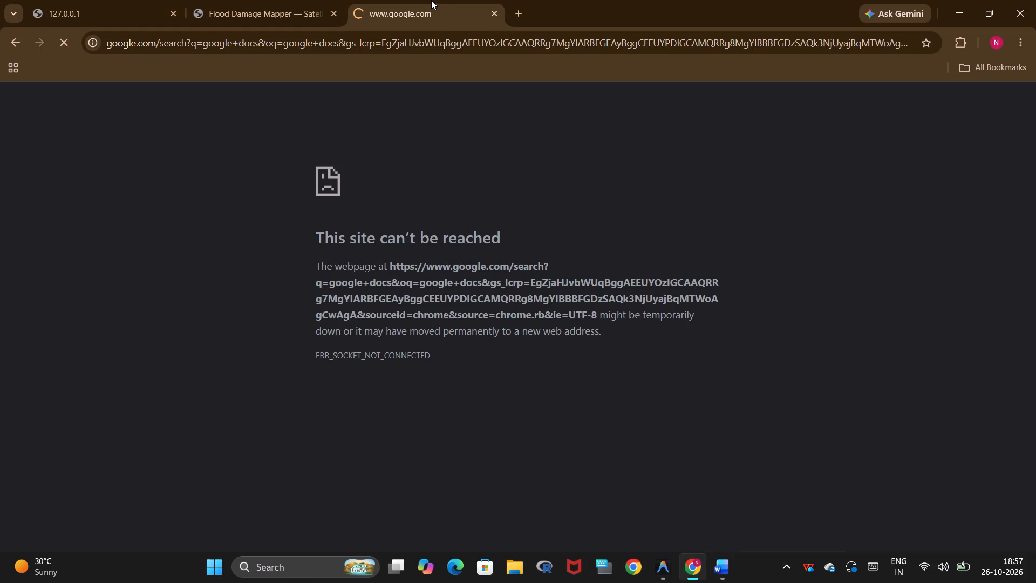
{"action": "left_click", "coordinate": [735, 574]}
{"action": "double_click", "coordinate": [194, 138]}
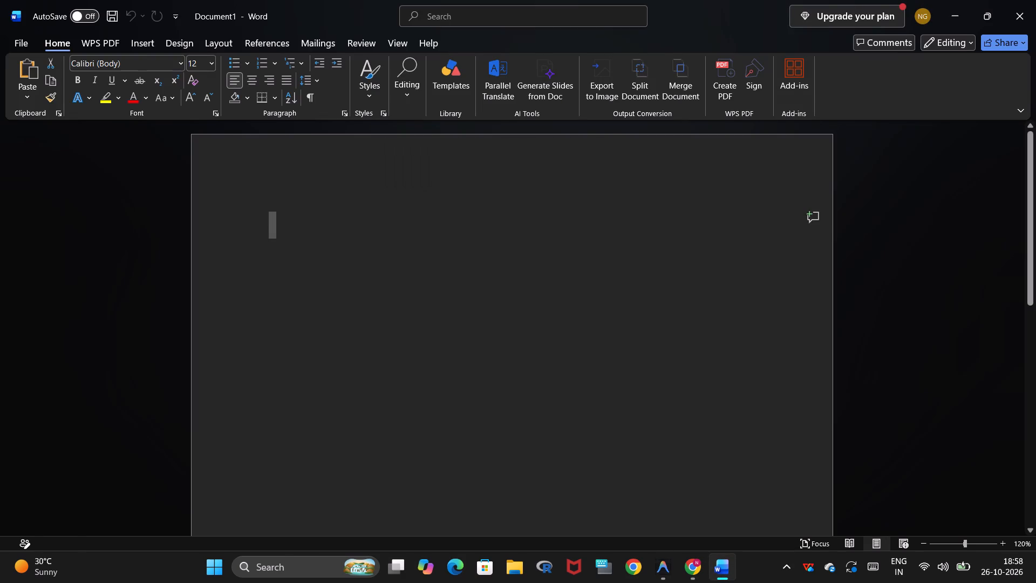
Enter the title line "AI Escape Room Evaluation sheet:" and start a new line below it.
{"action": "key", "text": "shift+a"}
{"action": "type", "text": "I E"}
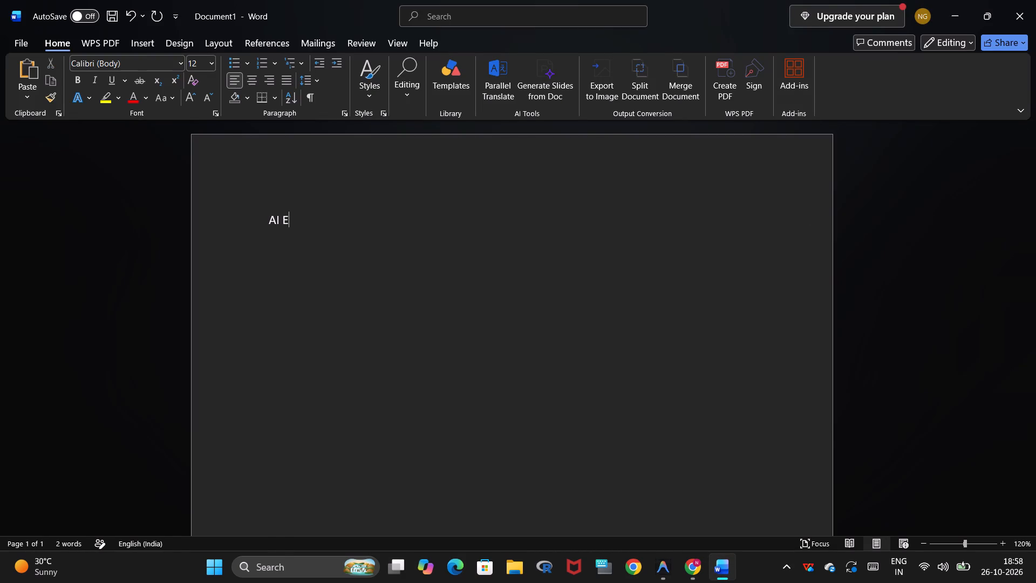
{"action": "key", "text": "s"}
{"action": "key", "text": "s"}
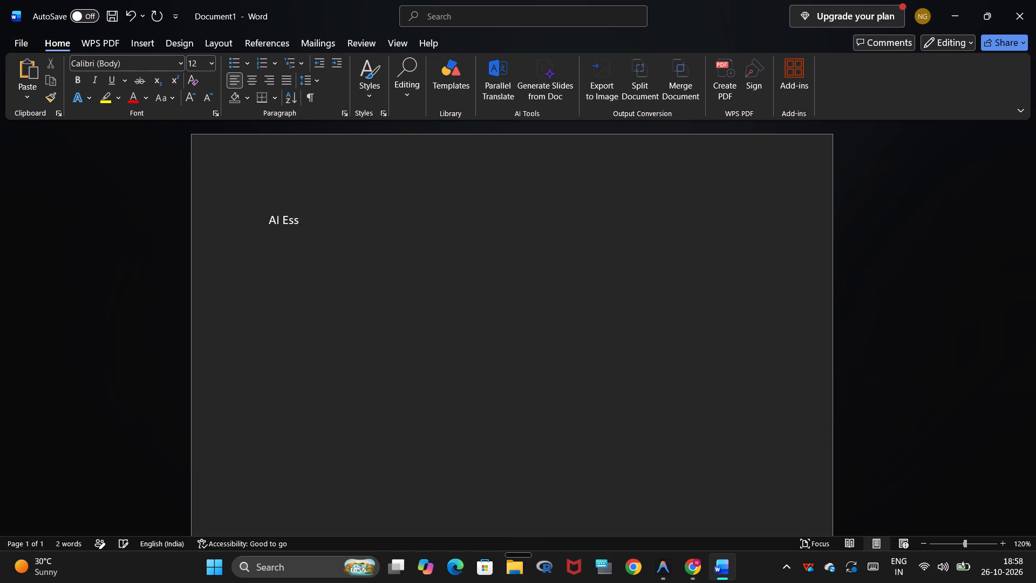
{"action": "key", "text": "BackSpace"}
{"action": "type", "text": "cape Room"}
{"action": "key", "text": "space"}
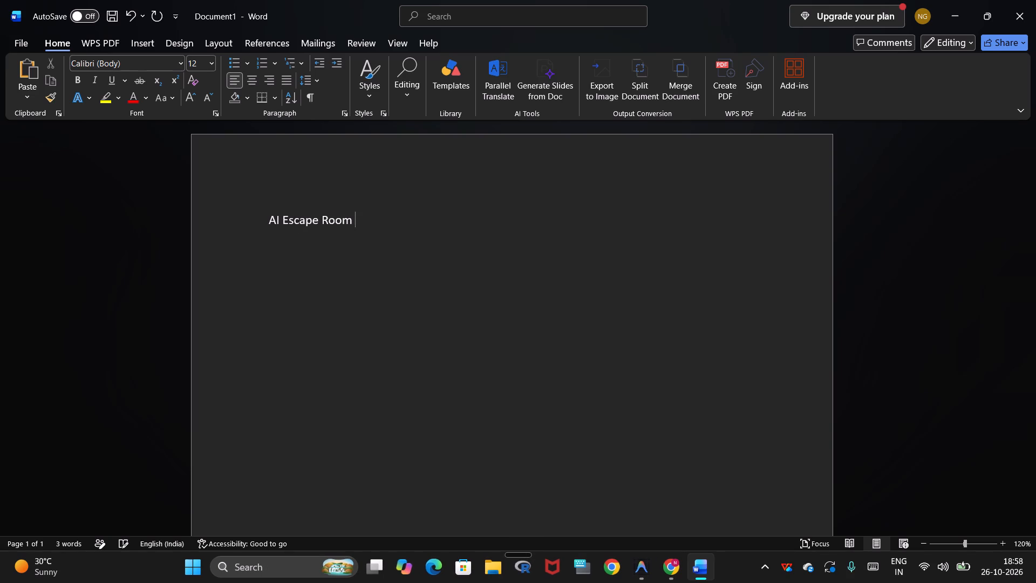
{"action": "type", "text": "Evaluation"}
{"action": "key", "text": "space"}
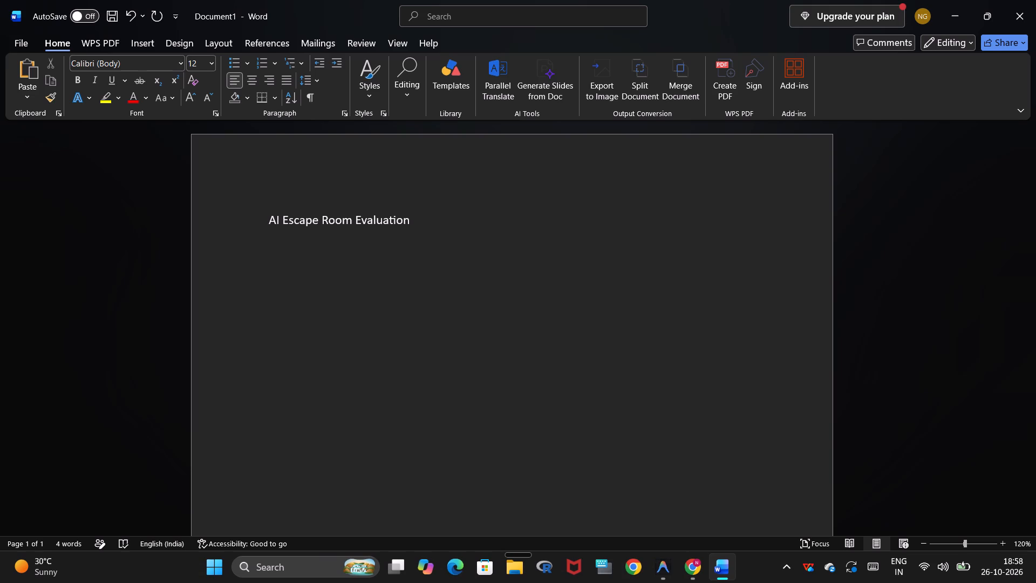
{"action": "type", "text": "sheet:"}
{"action": "key", "text": "Return"}
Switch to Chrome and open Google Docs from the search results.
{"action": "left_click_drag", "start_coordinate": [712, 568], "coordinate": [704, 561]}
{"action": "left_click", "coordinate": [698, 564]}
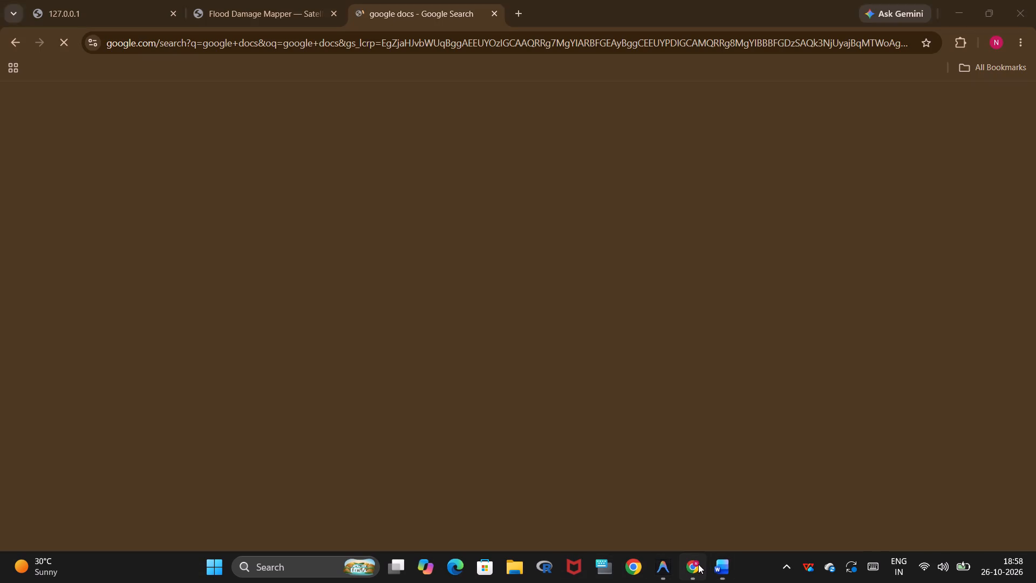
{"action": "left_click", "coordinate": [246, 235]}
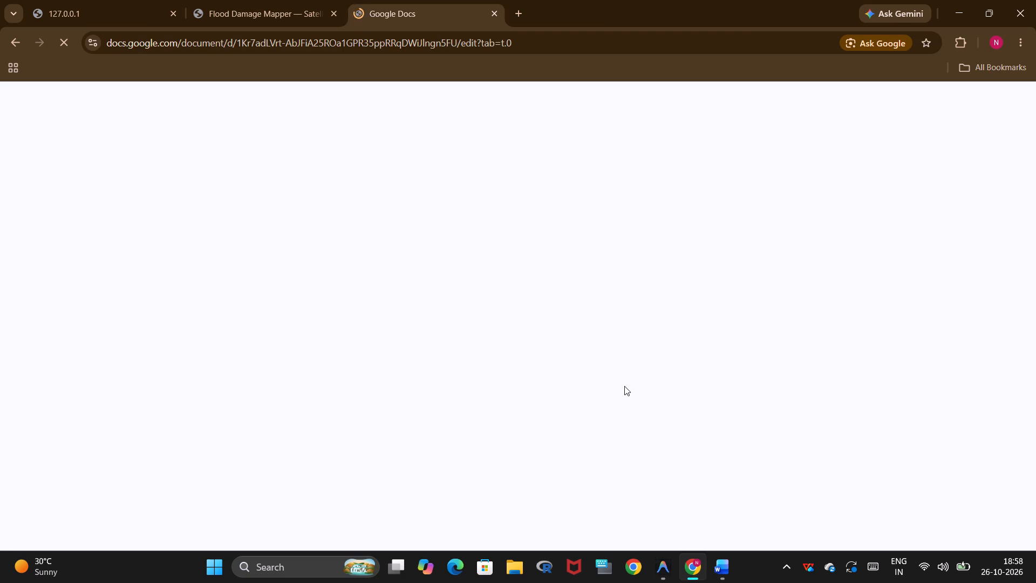
Switch back to Word and insert a table with three columns and six rows below the title.
{"action": "left_click", "coordinate": [720, 562]}
{"action": "left_click", "coordinate": [142, 42]}
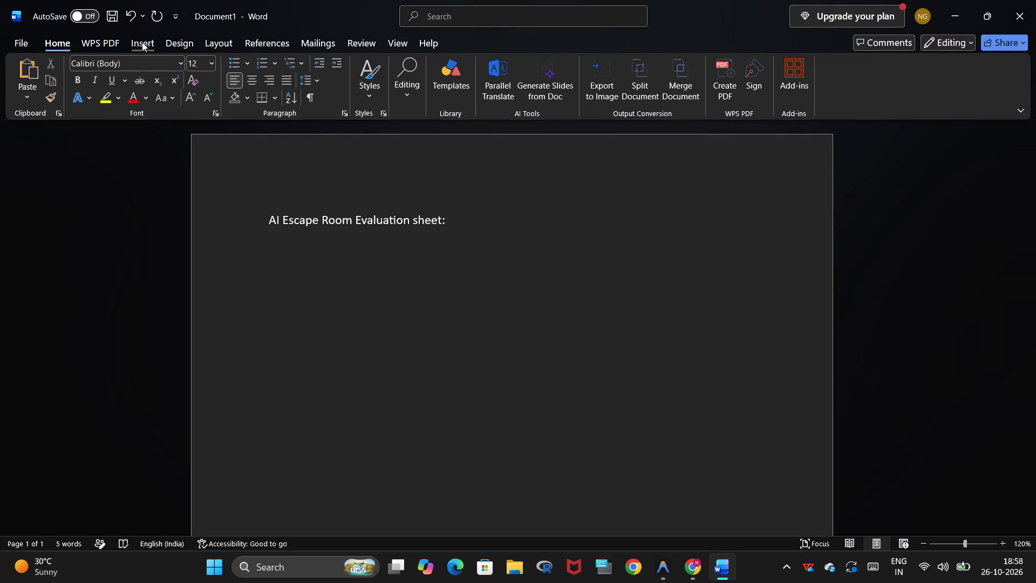
{"action": "left_click", "coordinate": [97, 97]}
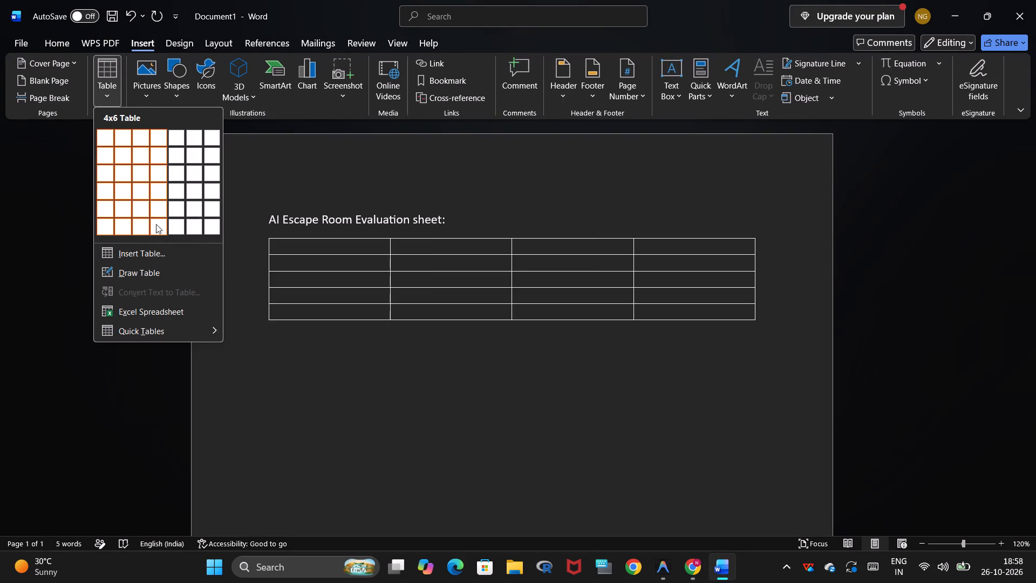
{"action": "left_click", "coordinate": [144, 232]}
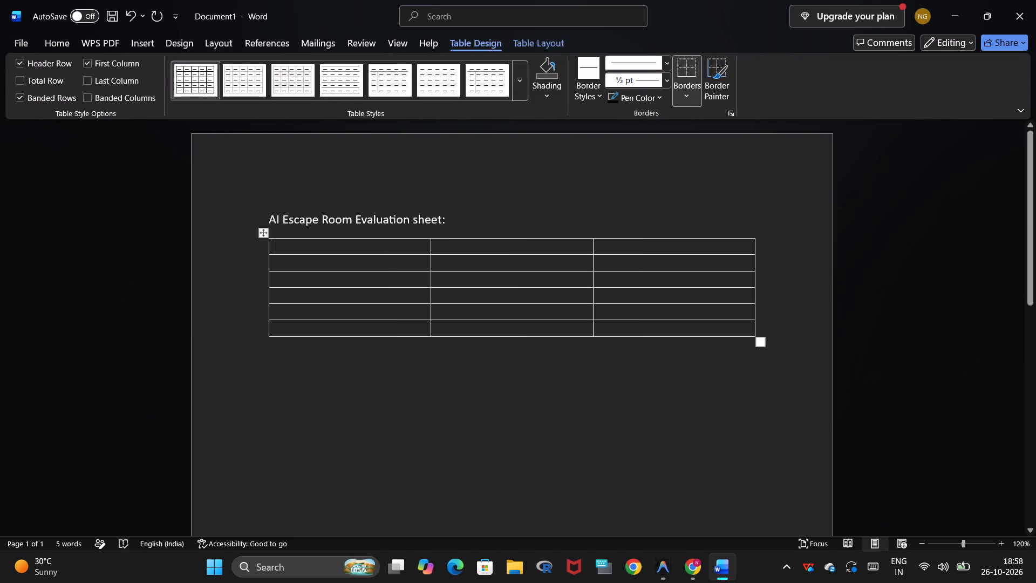
Fill the table's first row with the headings "Team Name:", "Total Clues Used:" and "Total Time Taken:".
{"action": "type", "text": "Team Name:"}
{"action": "key", "text": "space"}
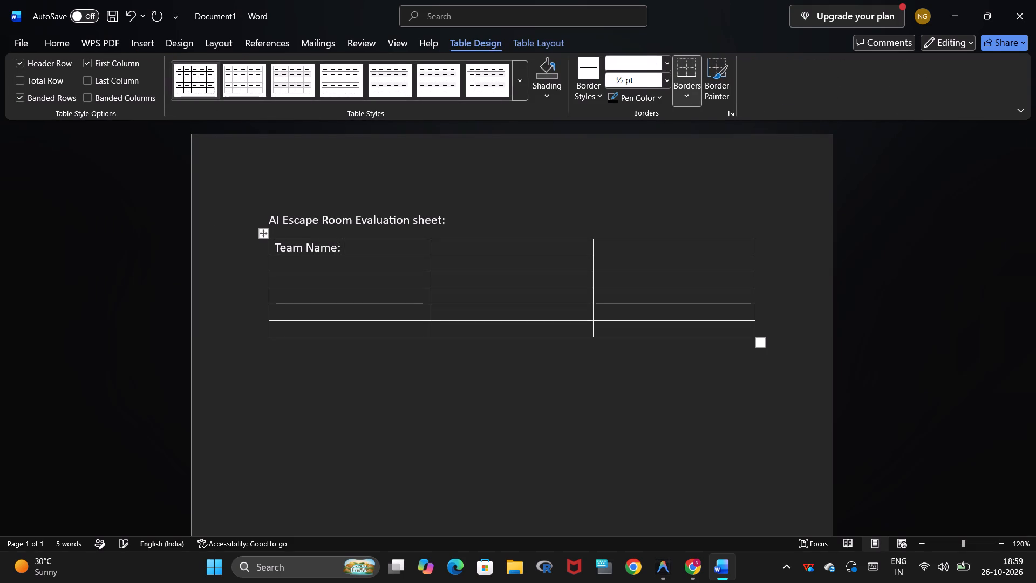
{"action": "left_click", "coordinate": [457, 252]}
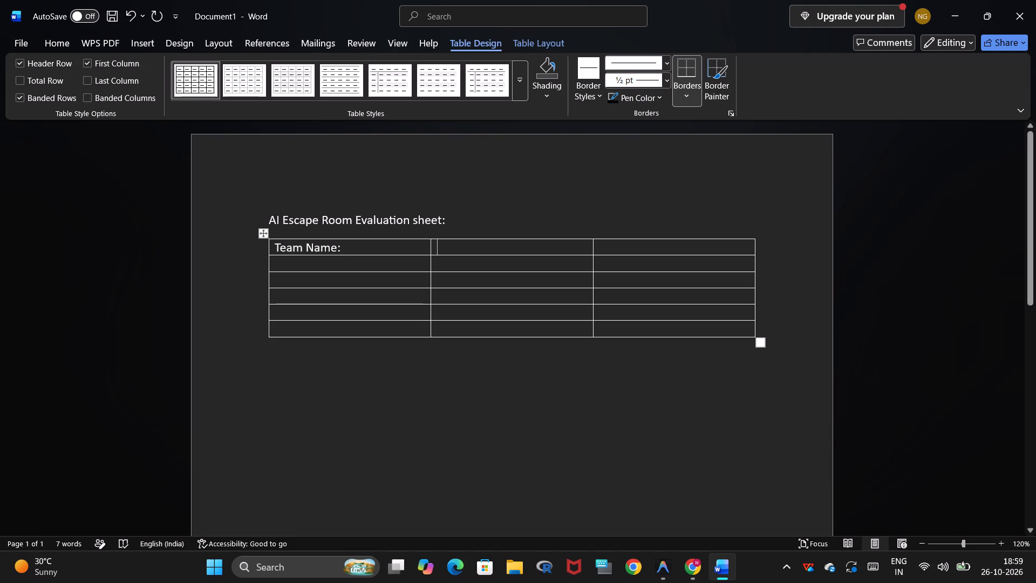
{"action": "type", "text": "Total Clues Used"}
{"action": "type", "text": ":"}
{"action": "key", "text": "space"}
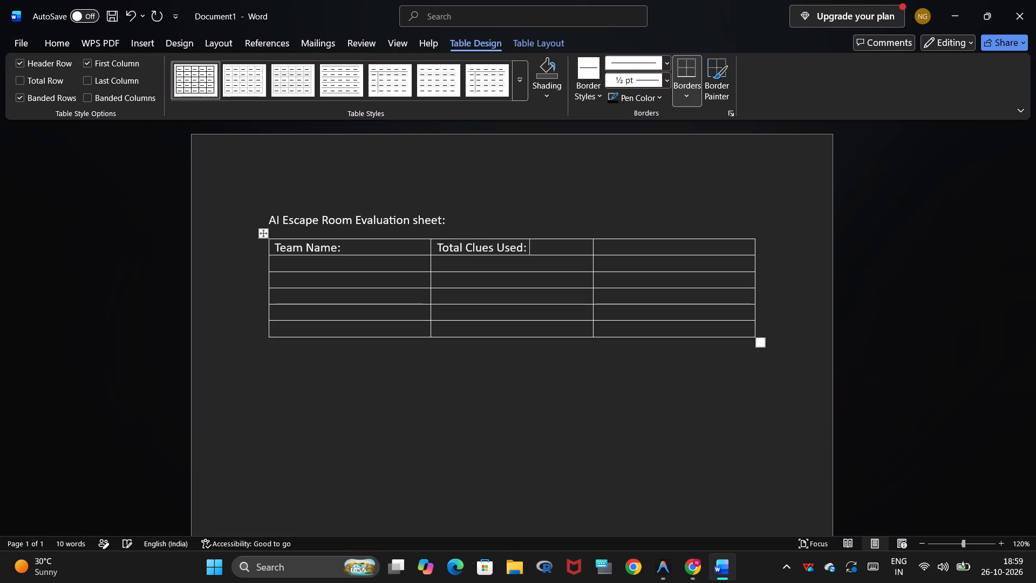
{"action": "left_click", "coordinate": [711, 247]}
{"action": "type", "text": "Total Time"}
{"action": "key", "text": "space"}
{"action": "type", "text": "ken:"}
{"action": "key", "text": "space"}
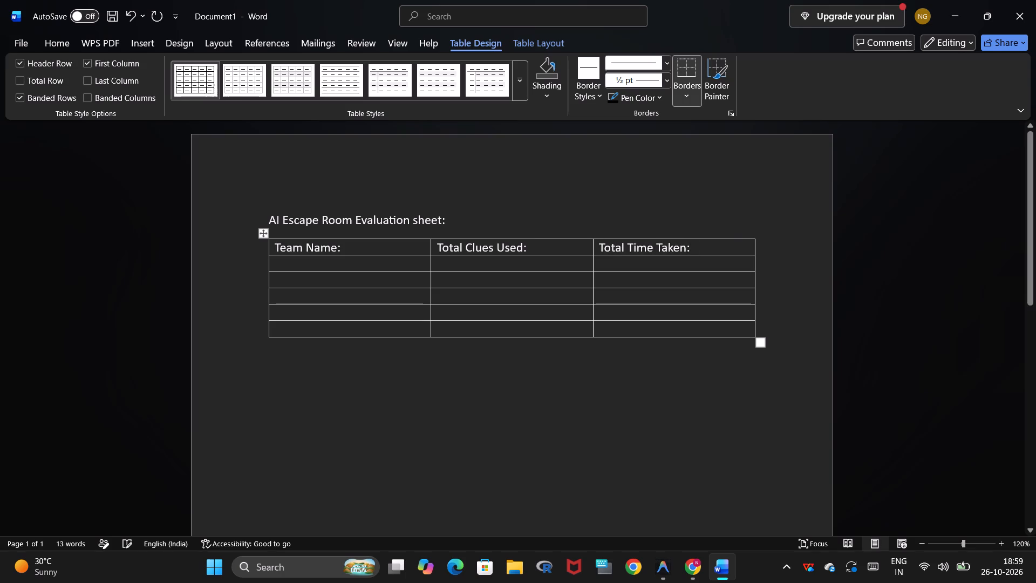
Place the cursor in the second row's cell under "Team Name:".
{"action": "left_click", "coordinate": [407, 265]}
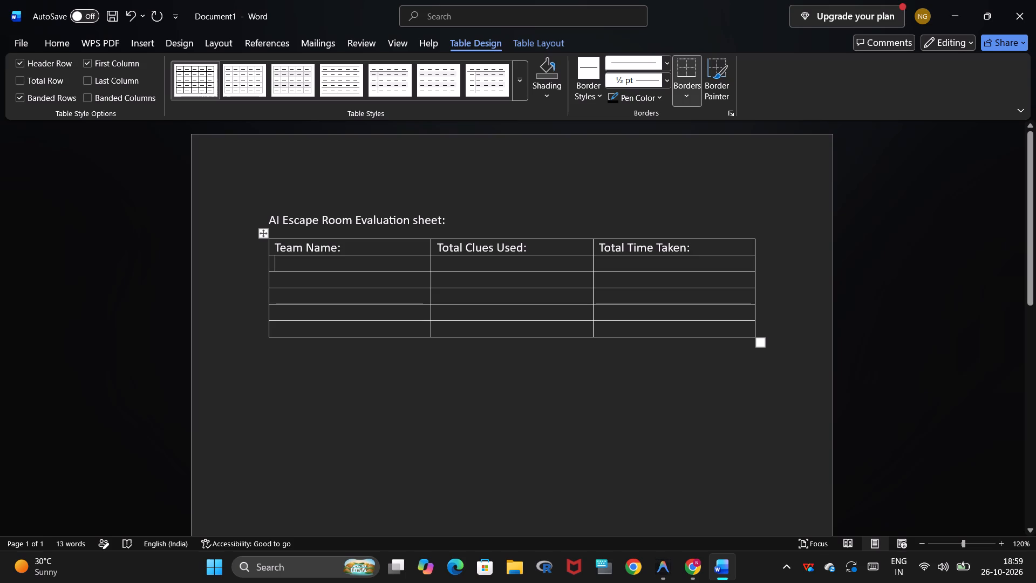
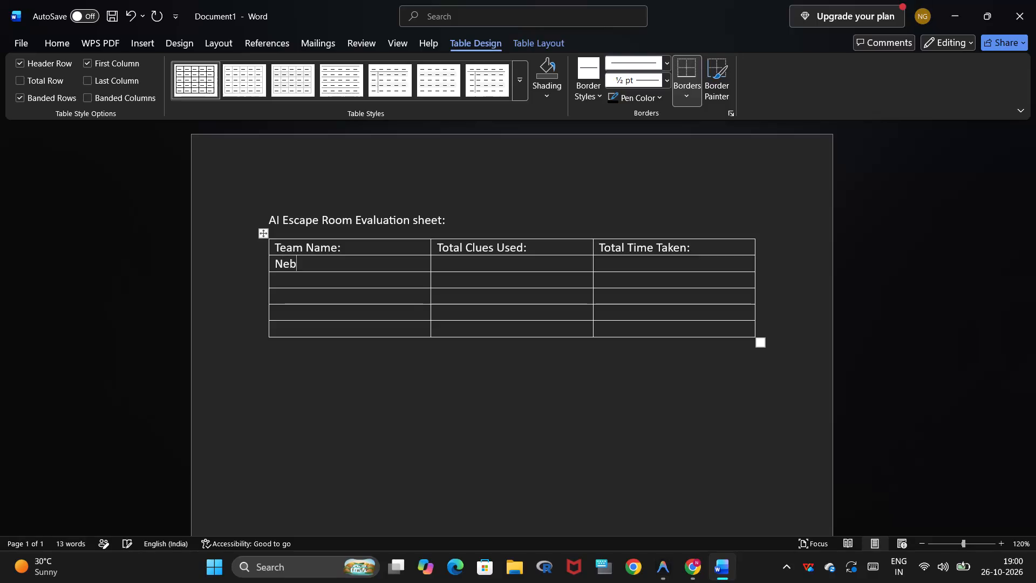
Enter 1 as the total clues used for team Nebula and place the cursor in its total time cell.
{"action": "key", "text": "Down"}
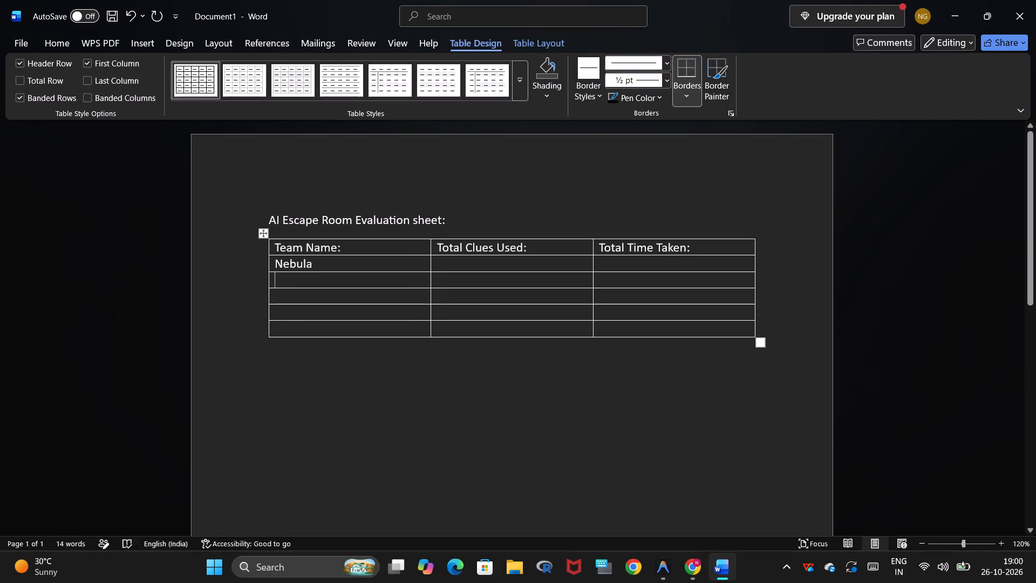
{"action": "left_click", "coordinate": [495, 260]}
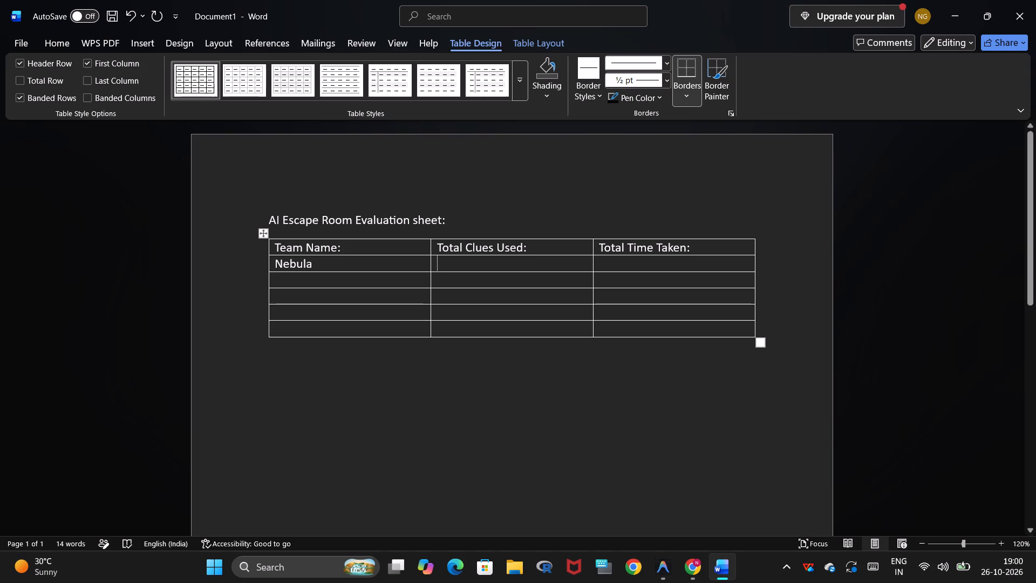
{"action": "key", "text": "1"}
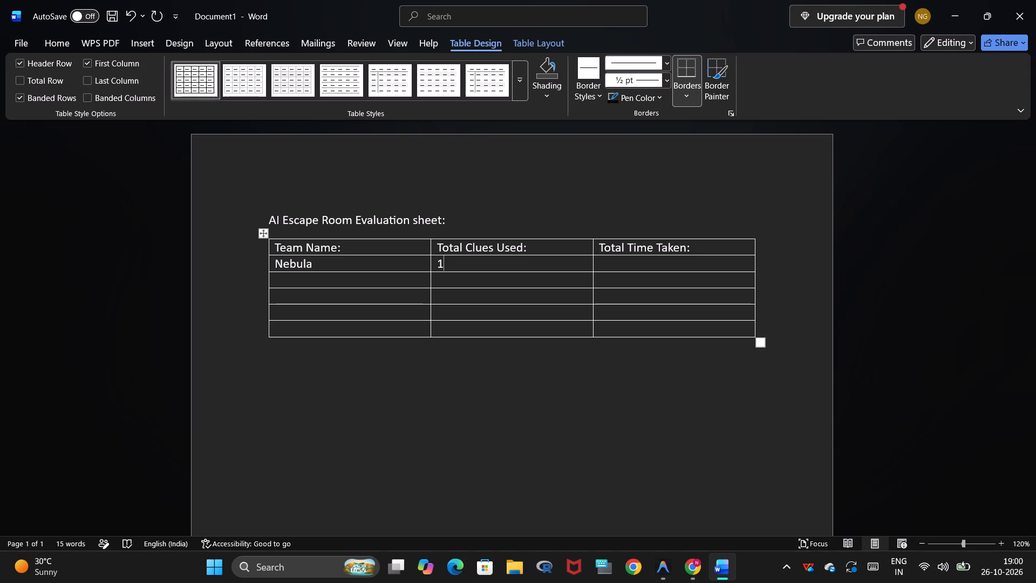
{"action": "left_click", "coordinate": [610, 266]}
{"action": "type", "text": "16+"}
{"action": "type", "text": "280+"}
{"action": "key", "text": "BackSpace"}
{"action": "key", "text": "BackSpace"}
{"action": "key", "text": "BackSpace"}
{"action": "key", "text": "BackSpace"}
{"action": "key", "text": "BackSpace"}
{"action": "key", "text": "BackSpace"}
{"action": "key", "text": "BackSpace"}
Enter "11 min 38 seconds" as the total time taken for team Nebula.
{"action": "type", "text": "11"}
{"action": "key", "text": "shift+colon"}
{"action": "type", "text": "38"}
{"action": "key", "text": "space"}
{"action": "key", "text": "BackSpace"}
{"action": "key", "text": "BackSpace"}
{"action": "key", "text": "BackSpace"}
{"action": "key", "text": "BackSpace"}
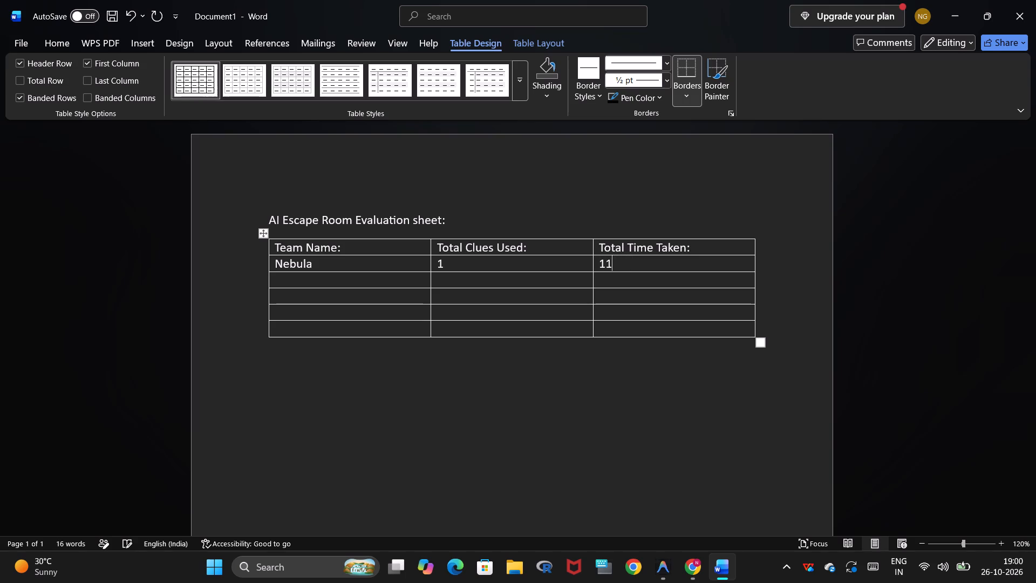
{"action": "key", "text": "space"}
{"action": "type", "text": "Min"}
{"action": "key", "text": "BackSpace"}
{"action": "key", "text": "BackSpace"}
{"action": "key", "text": "BackSpace"}
{"action": "type", "text": "min 38 sc"}
{"action": "key", "text": "BackSpace"}
{"action": "type", "text": "econds"}
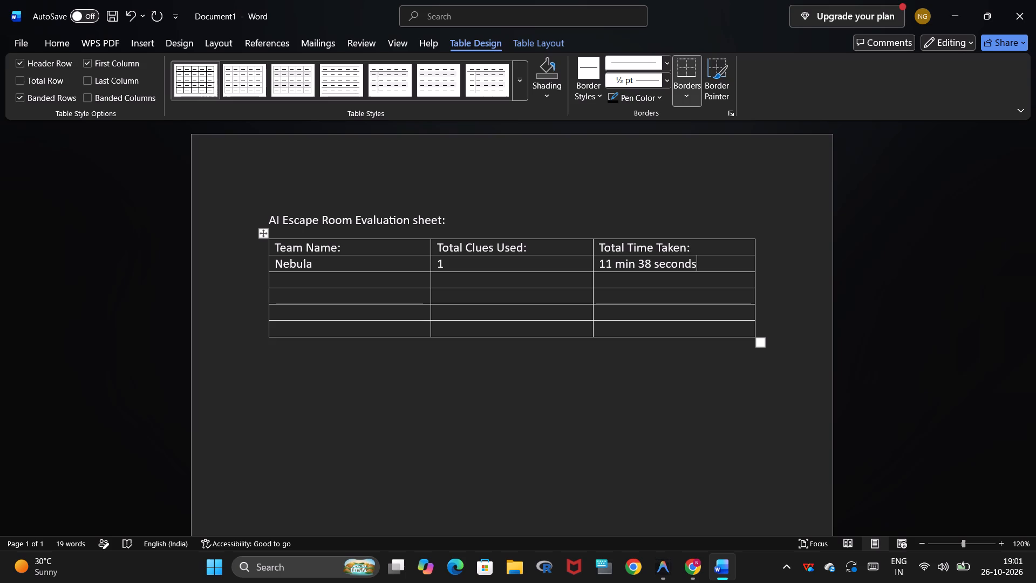
Fill the third table row with team "Human Glitches", 2 clues used and a total time of "10 minutes 47 seconds".
{"action": "left_click", "coordinate": [370, 277]}
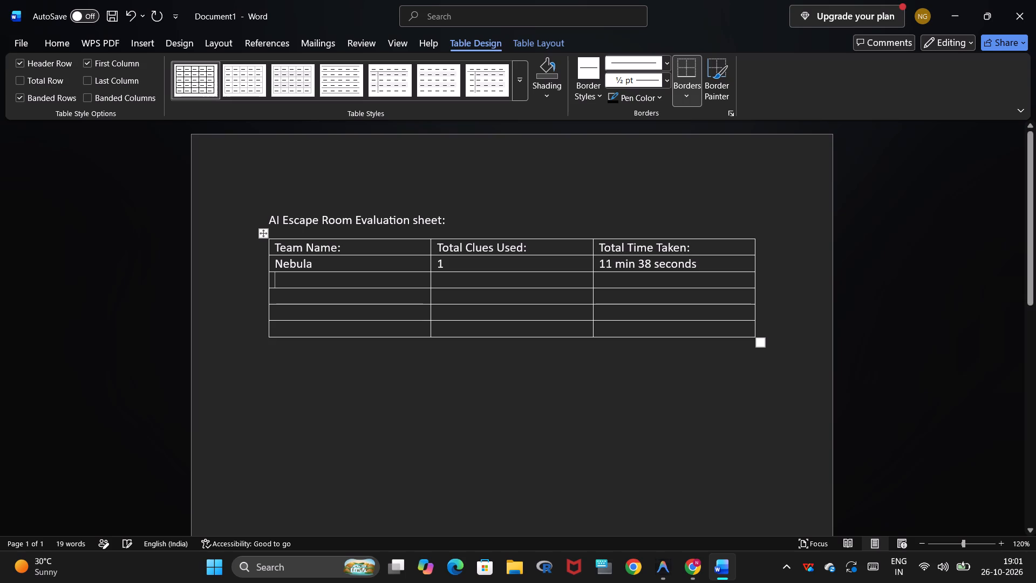
{"action": "type", "text": "Human Glit"}
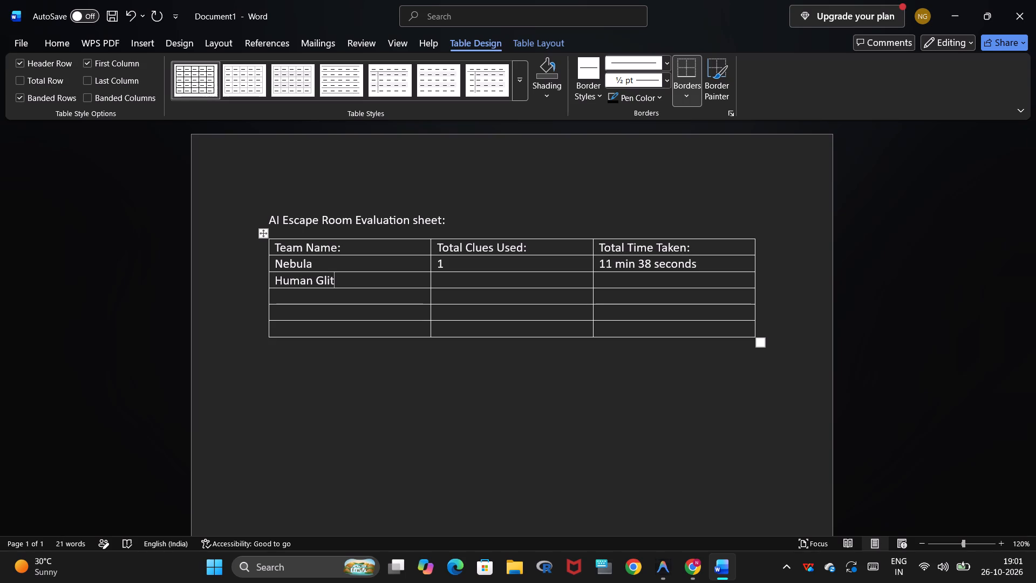
{"action": "type", "text": "ches"}
{"action": "left_click", "coordinate": [446, 285]}
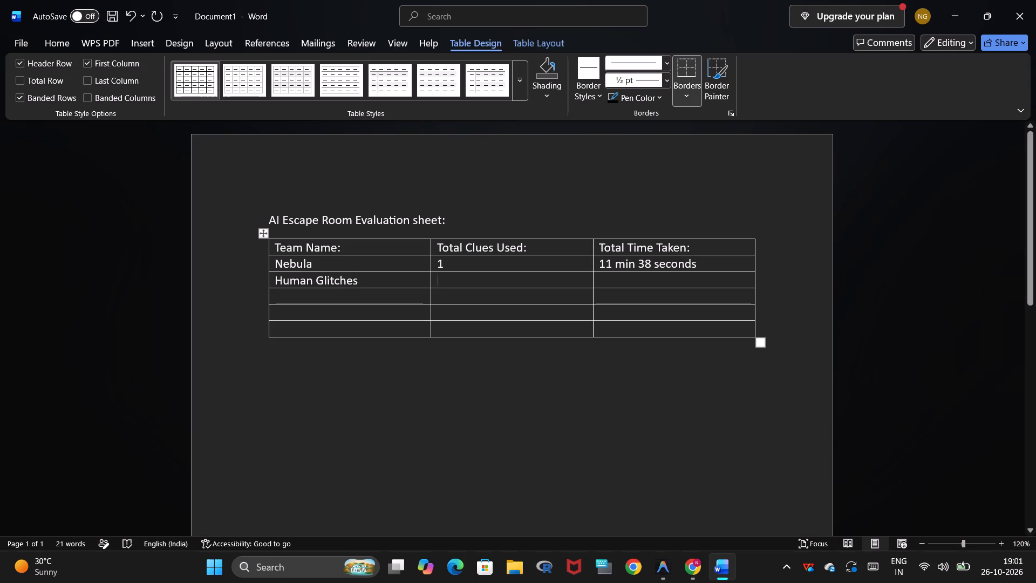
{"action": "key", "text": "2"}
{"action": "left_click", "coordinate": [617, 282]}
{"action": "type", "text": "10 minutes"}
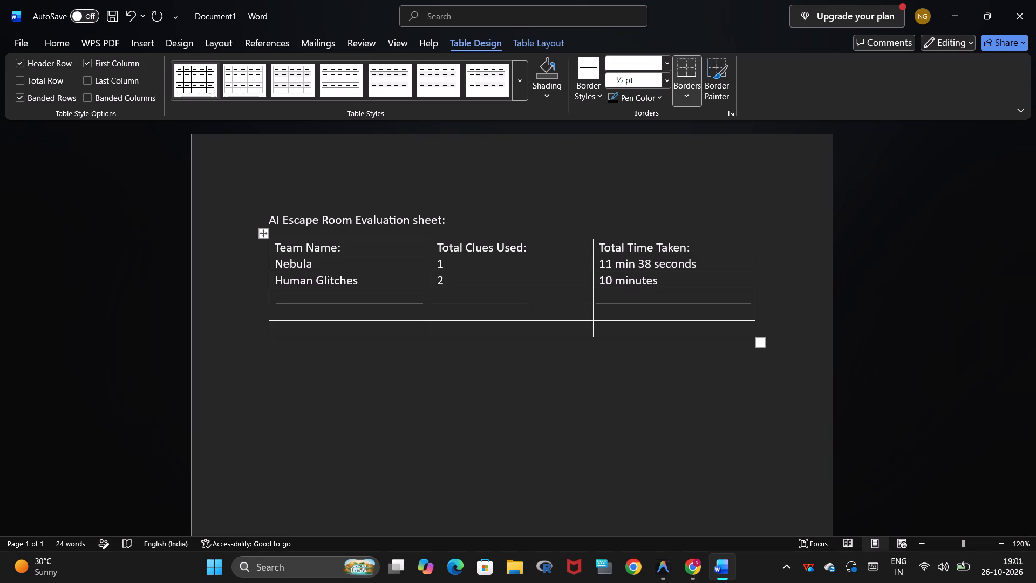
{"action": "key", "text": "space"}
{"action": "type", "text": "47 seconds"}
Fill the fourth table row with team "MuduMukalu", 1 clue used and a total time of "12 minutes 57 seconds".
{"action": "left_click", "coordinate": [394, 300]}
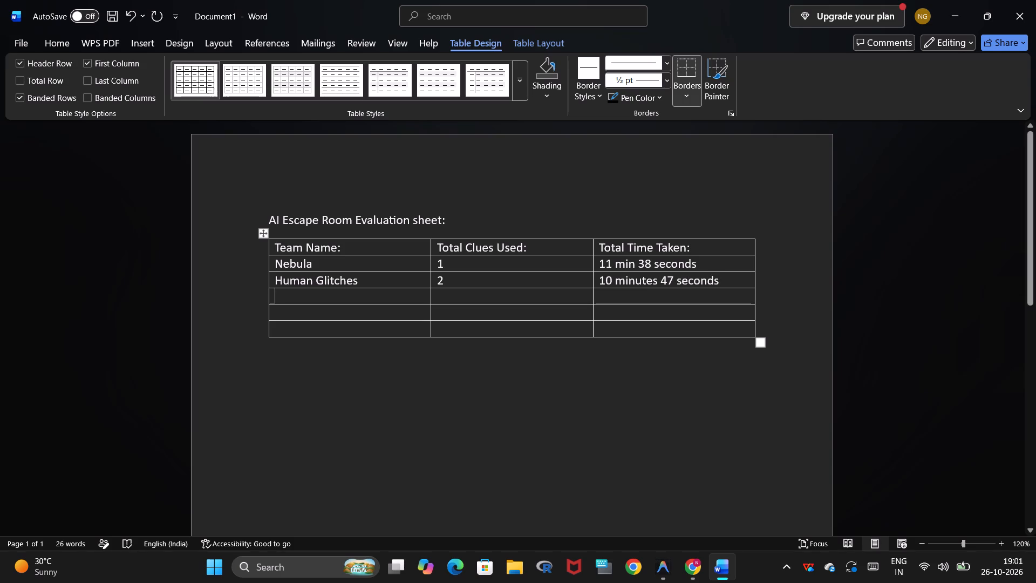
{"action": "type", "text": "MuduMuk"}
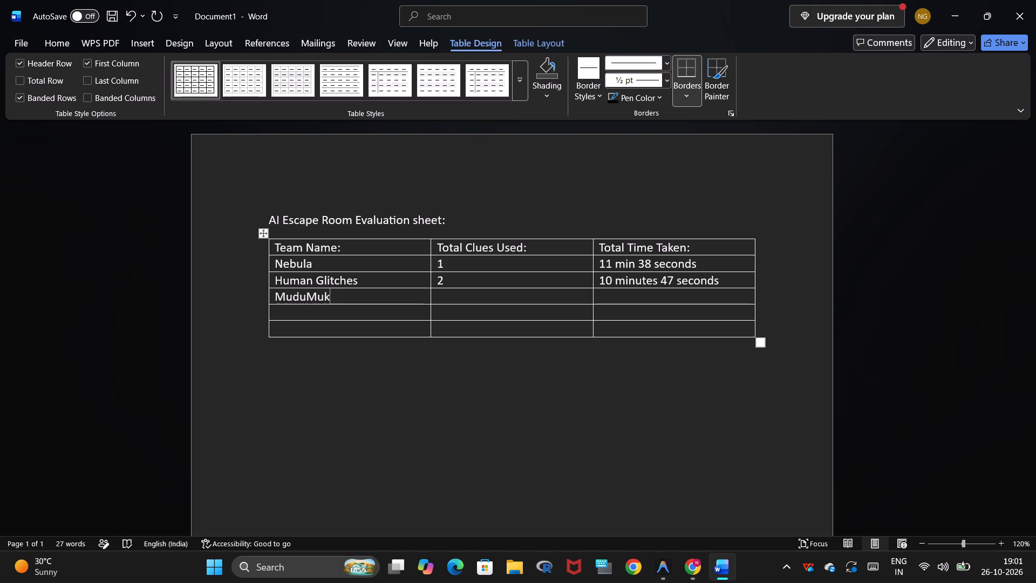
{"action": "key", "text": "k"}
{"action": "key", "text": "BackSpace"}
{"action": "type", "text": "alu"}
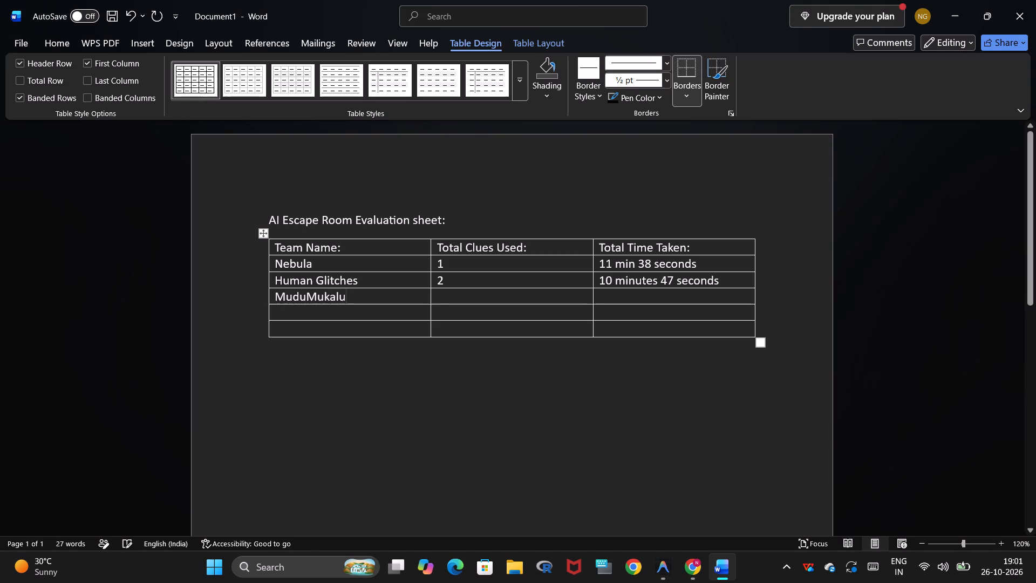
{"action": "left_click", "coordinate": [482, 296]}
{"action": "key", "text": "1"}
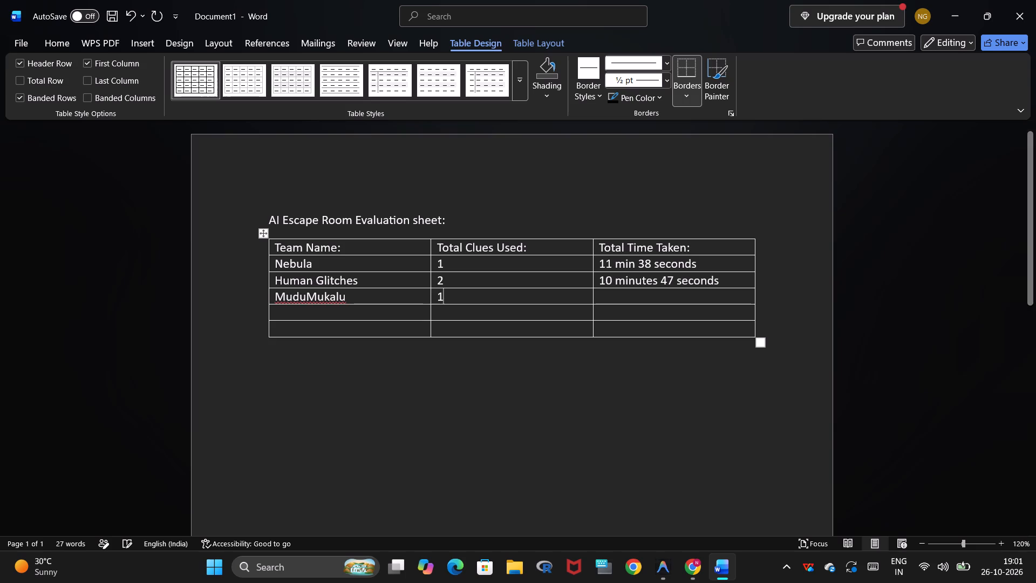
{"action": "left_click", "coordinate": [615, 295]}
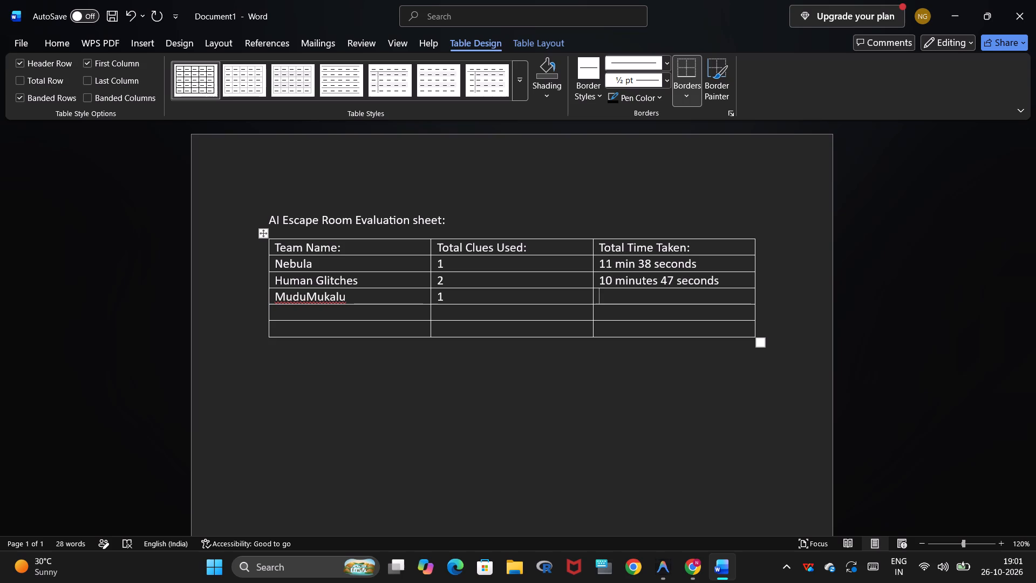
{"action": "type", "text": "12 minutes 4"}
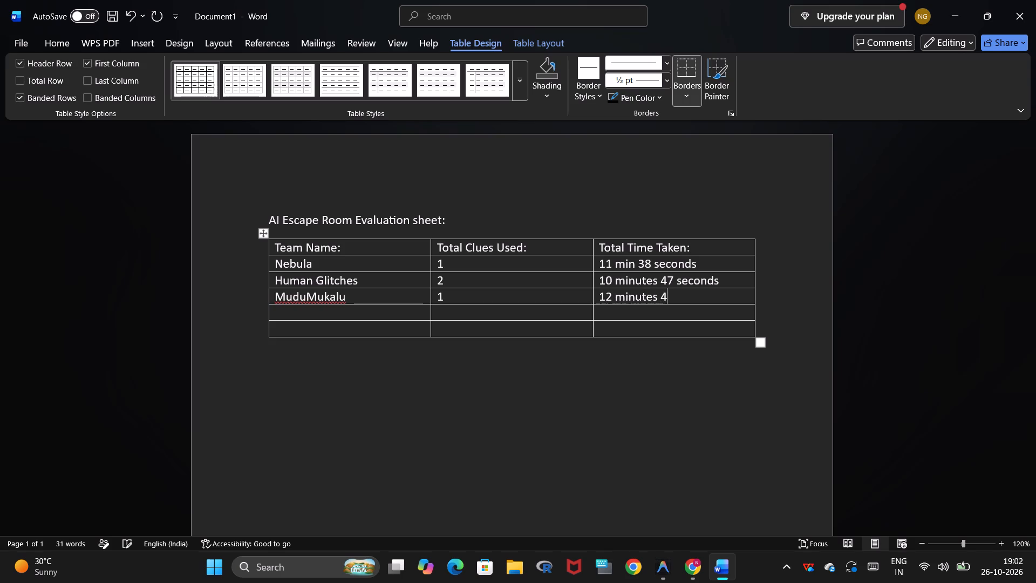
{"action": "key", "text": "BackSpace"}
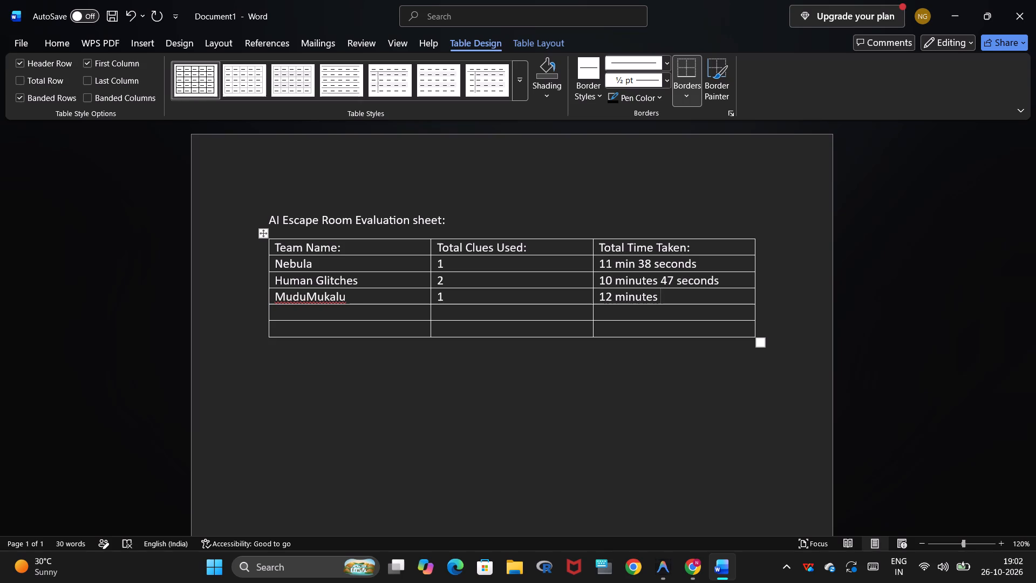
{"action": "type", "text": "57 seo"}
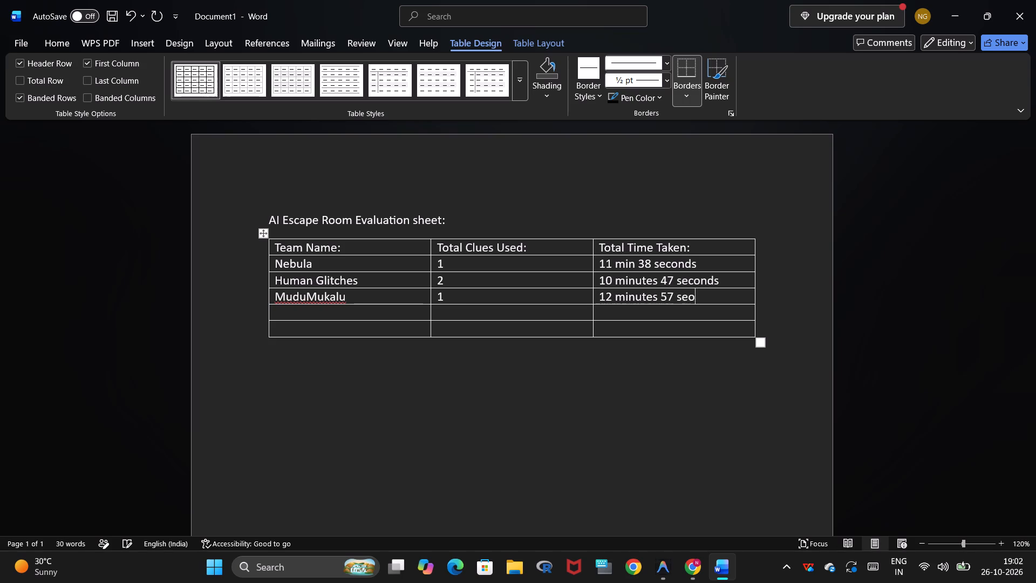
{"action": "key", "text": "BackSpace"}
{"action": "type", "text": "conds"}
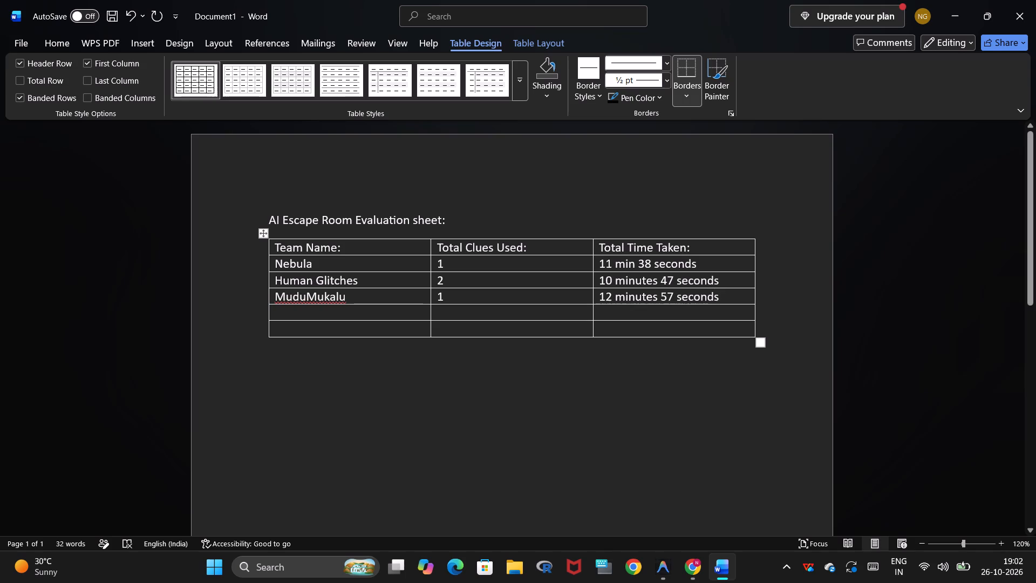
Fill the fifth table row with team "HaL", 1 clue used and a total time of "10 minutes 24 seconds".
{"action": "left_click", "coordinate": [422, 314]}
{"action": "type", "text": "HaL"}
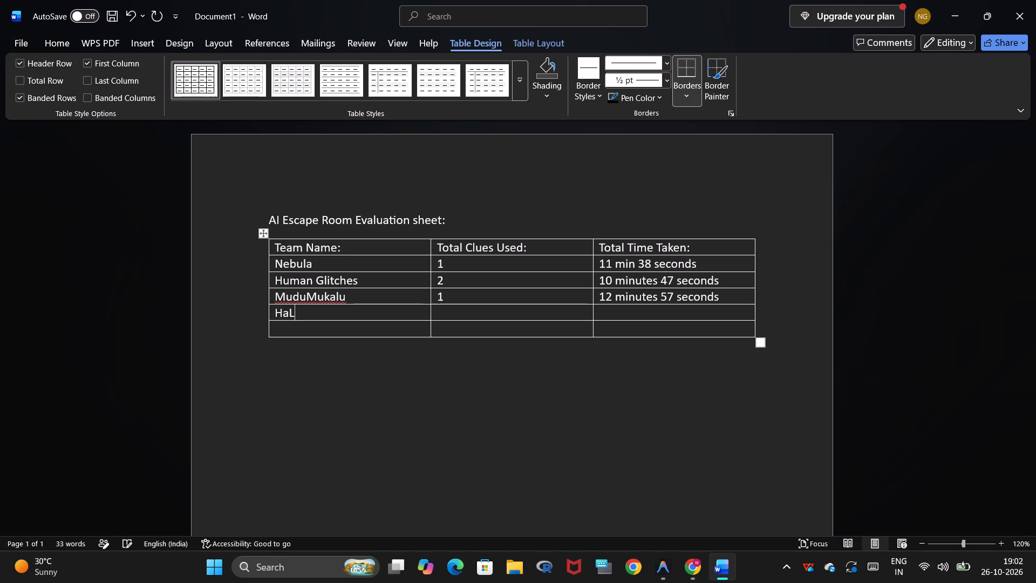
{"action": "left_click", "coordinate": [465, 320]}
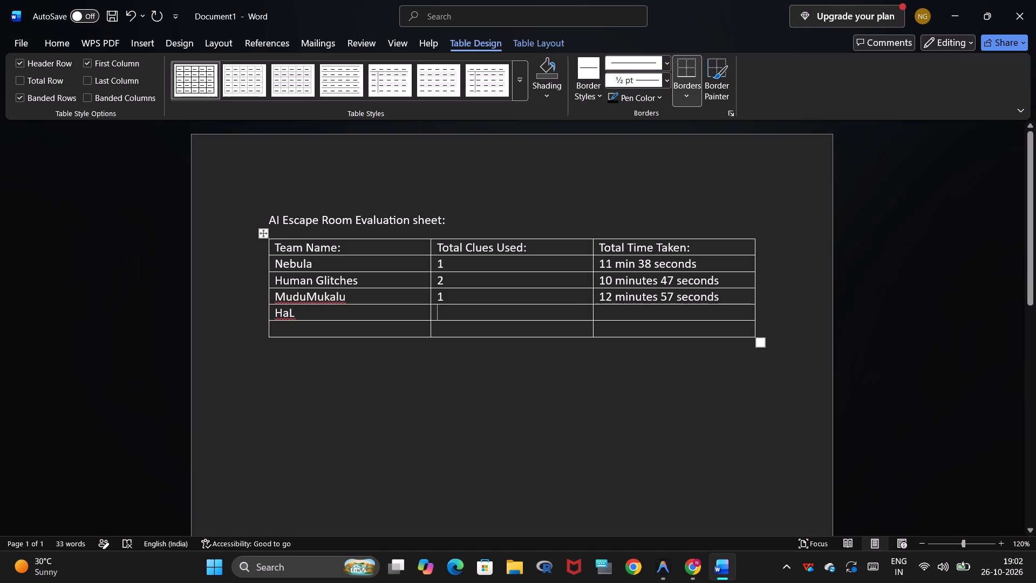
{"action": "key", "text": "1"}
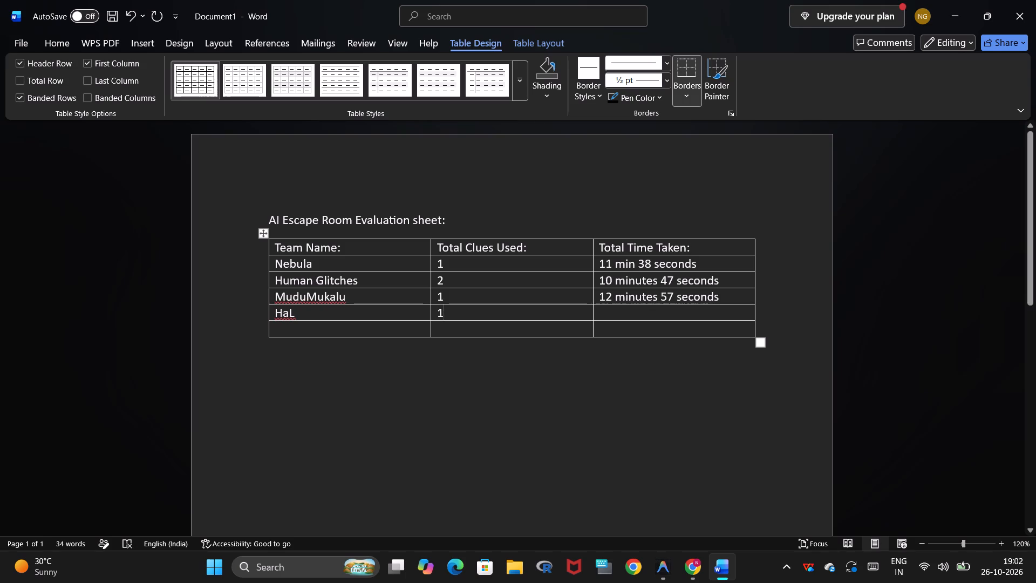
{"action": "left_click", "coordinate": [615, 314]}
{"action": "type", "text": "10 minutes 24 seconds"}
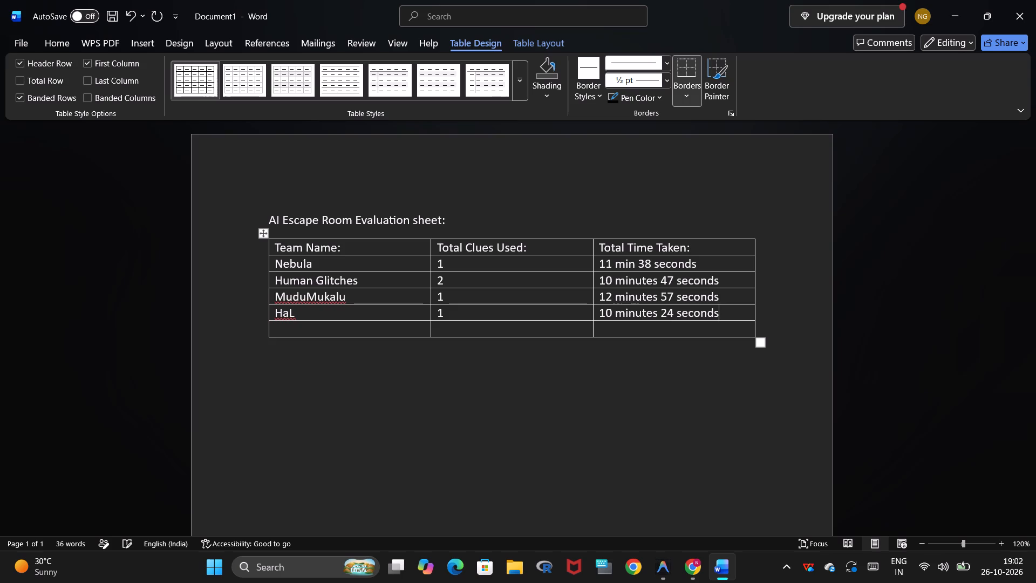
Fill the sixth table row with team "LH" and 1 clue used.
{"action": "left_click", "coordinate": [419, 335]}
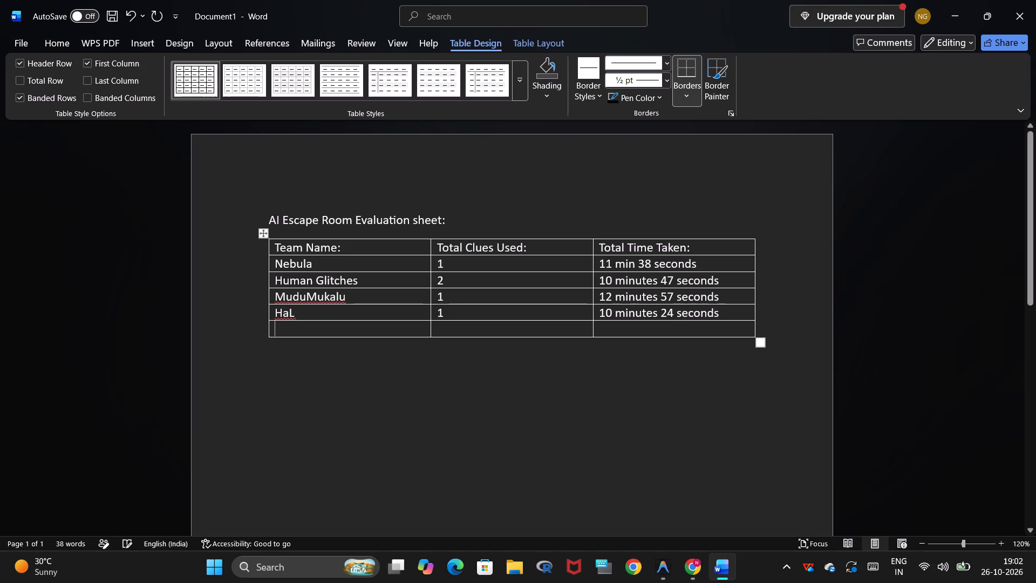
{"action": "type", "text": "LH"}
{"action": "left_click", "coordinate": [448, 329]}
{"action": "key", "text": "1"}
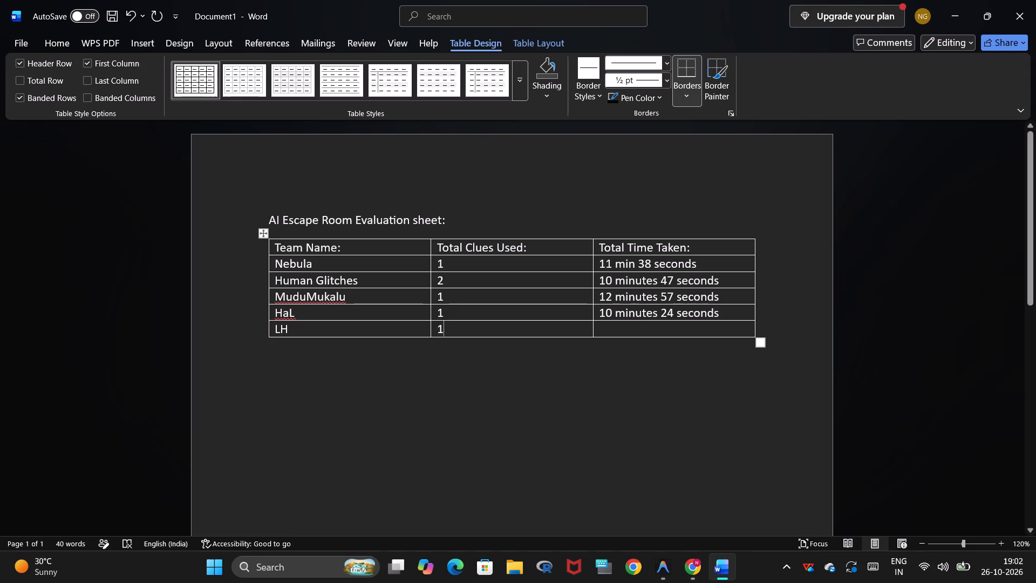
{"action": "left_click", "coordinate": [646, 330]}
Insert a table row below the LH row and enter "Dominators" as its team name.
{"action": "left_click", "coordinate": [153, 41]}
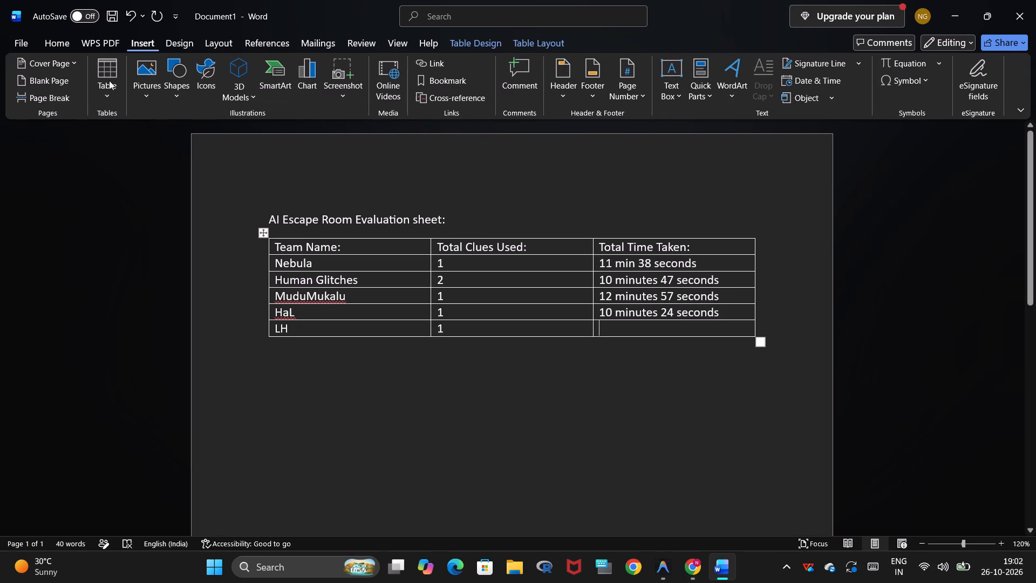
{"action": "left_click", "coordinate": [105, 93]}
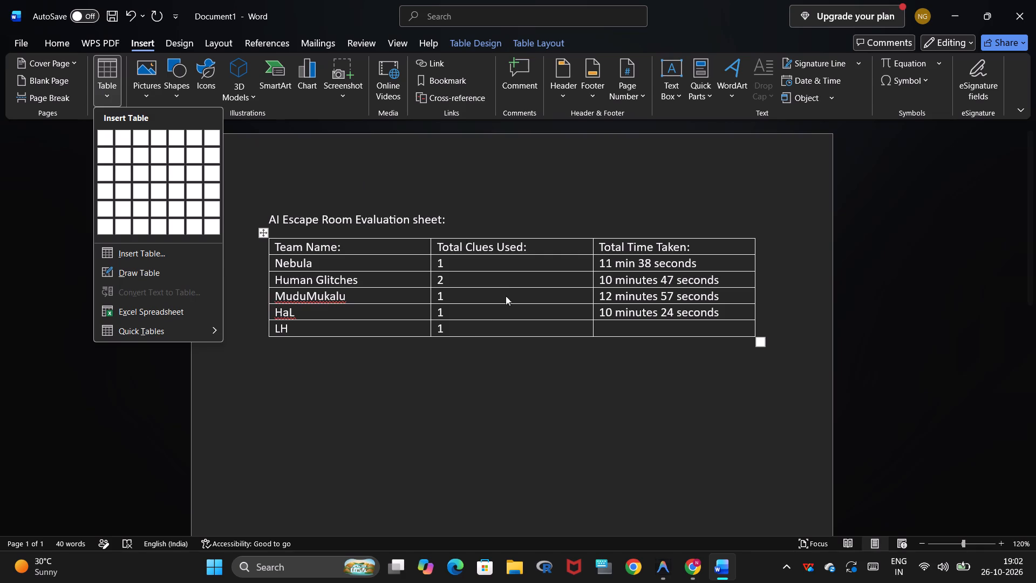
{"action": "left_click", "coordinate": [471, 328]}
{"action": "right_click", "coordinate": [471, 328]}
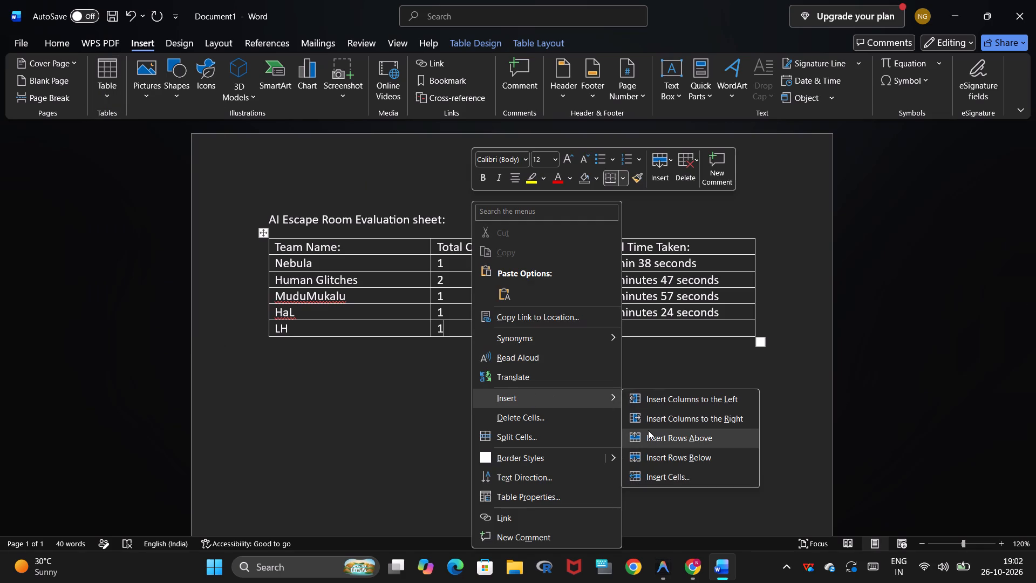
{"action": "left_click", "coordinate": [648, 452]}
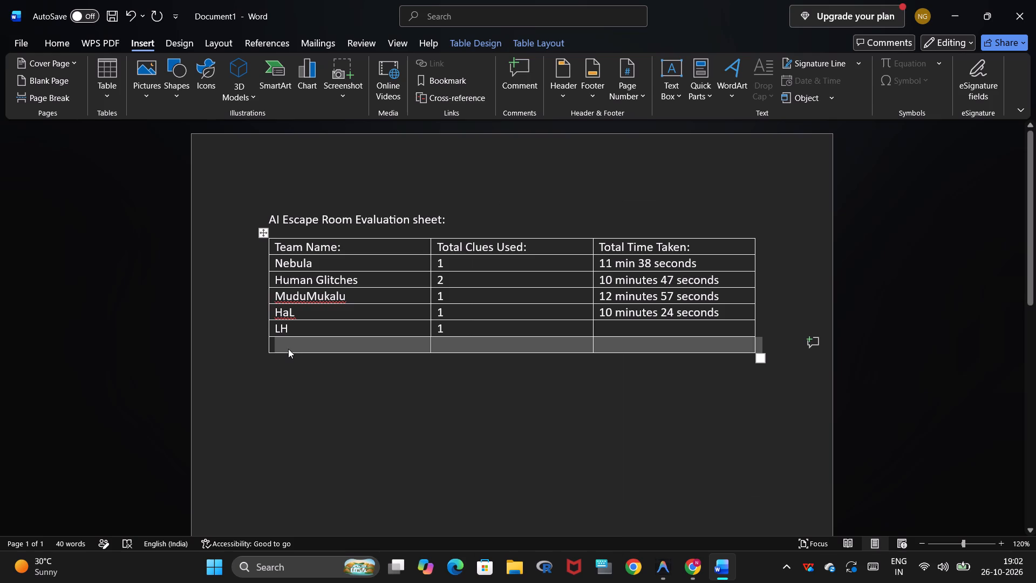
{"action": "type", "text": "Don"}
{"action": "key", "text": "BackSpace"}
{"action": "type", "text": "minators"}
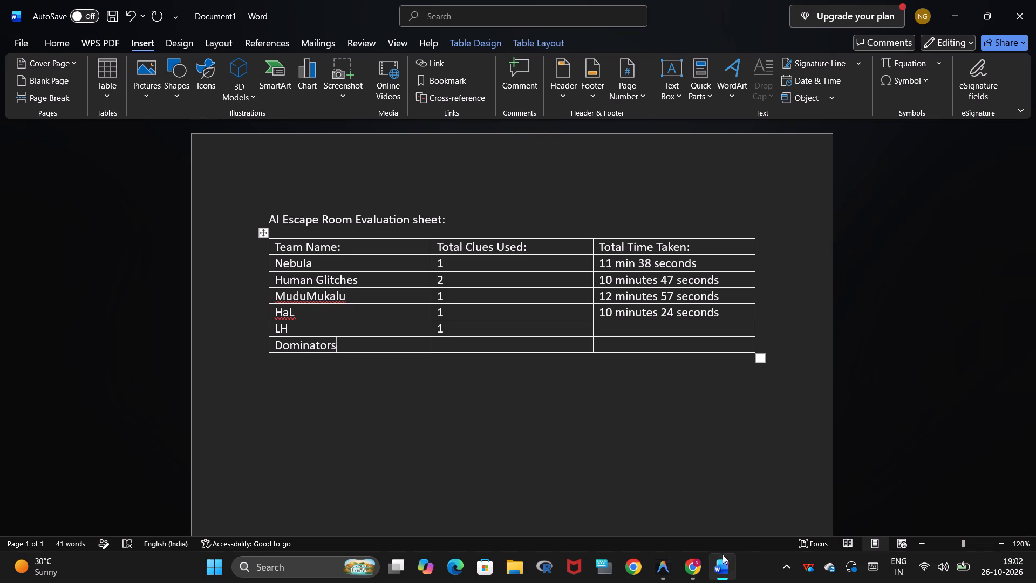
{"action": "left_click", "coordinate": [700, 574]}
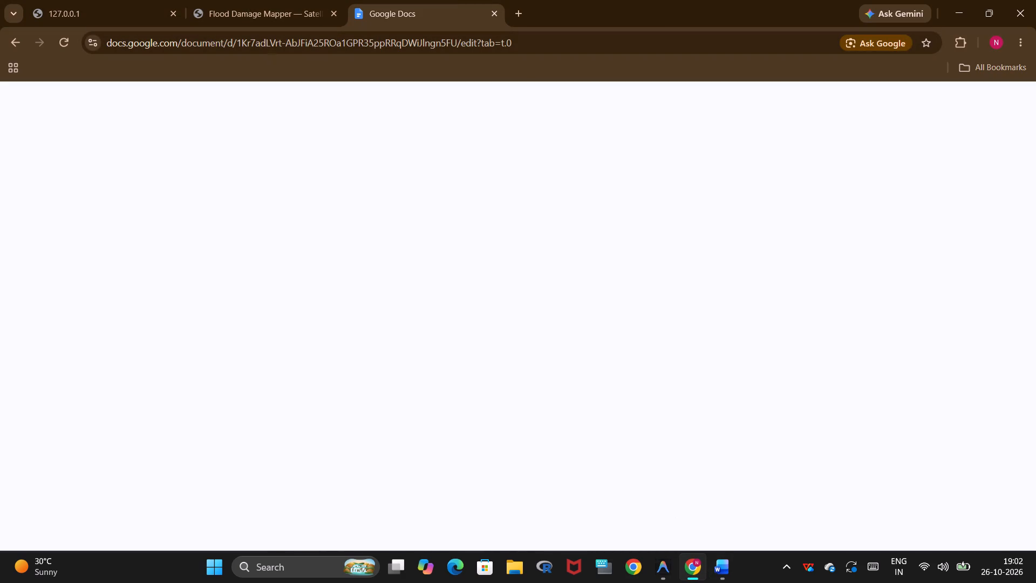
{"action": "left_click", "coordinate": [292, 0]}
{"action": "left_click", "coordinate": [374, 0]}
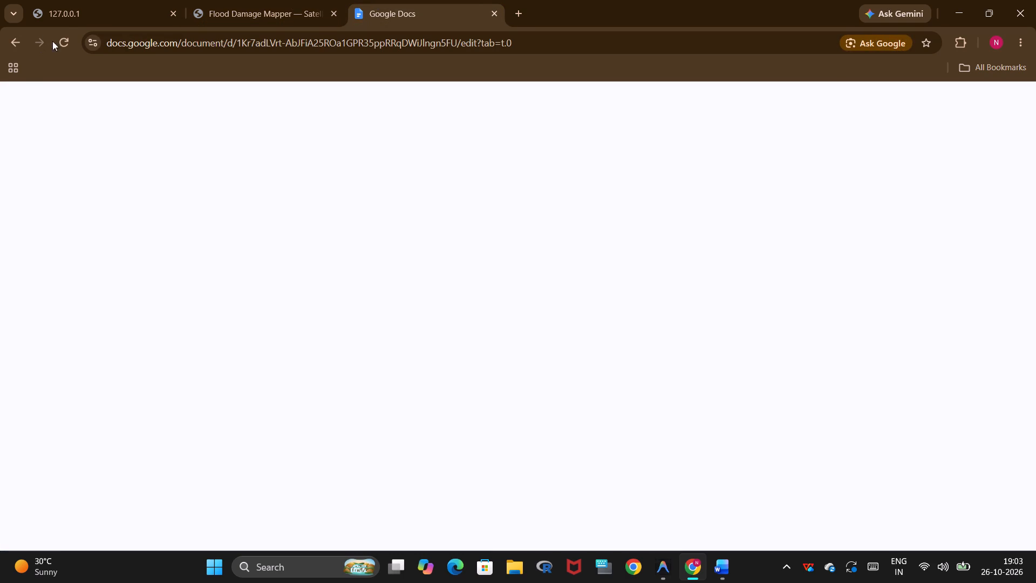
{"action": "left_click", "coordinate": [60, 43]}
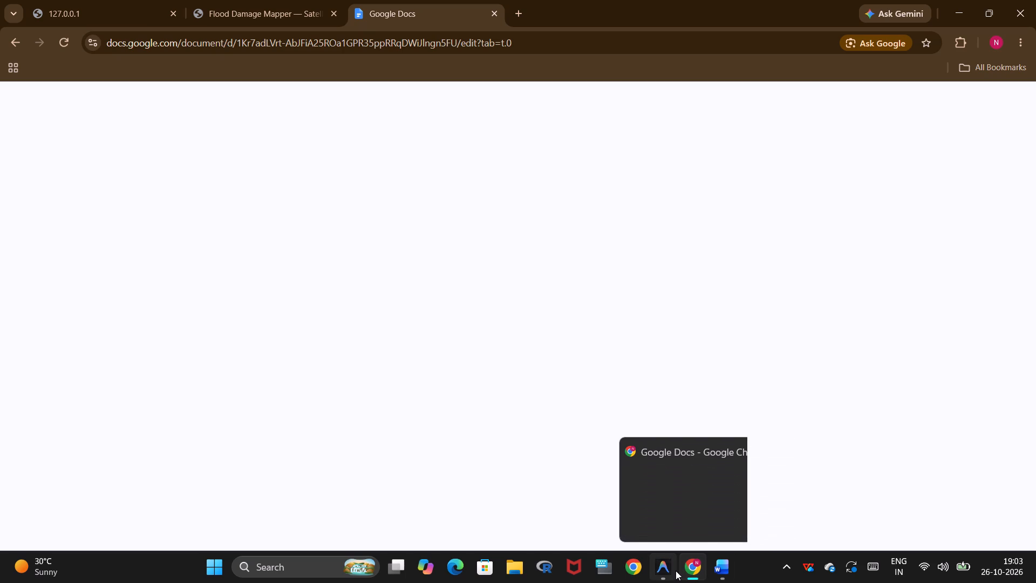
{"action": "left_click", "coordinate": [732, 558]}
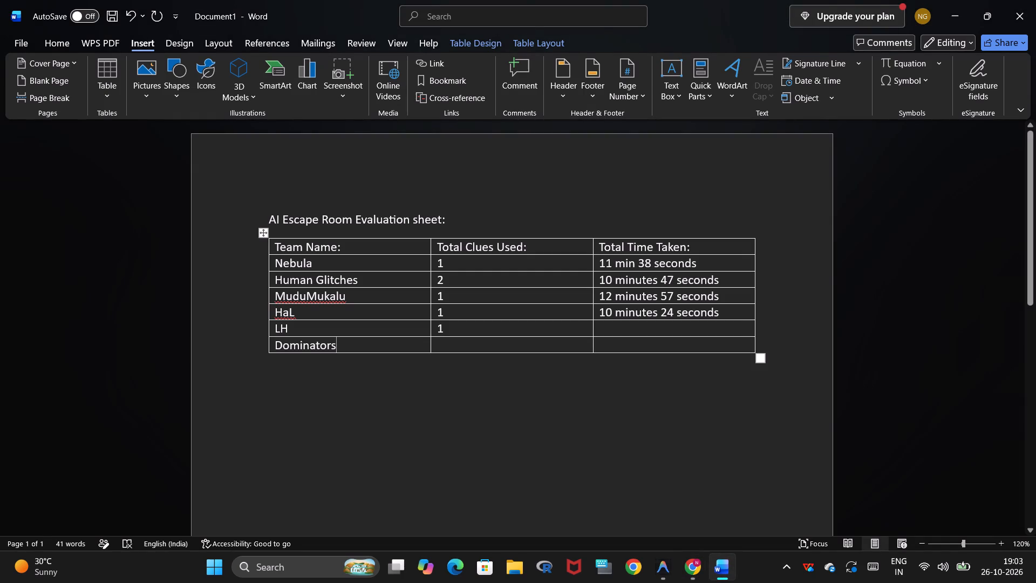
Enter 1 clue used and a total time of "13 minutes 20 seconds" for team Dominators.
{"action": "left_click", "coordinate": [521, 346]}
{"action": "key", "text": "1"}
{"action": "left_click", "coordinate": [608, 345]}
{"action": "key", "text": "1"}
{"action": "key", "text": "3"}
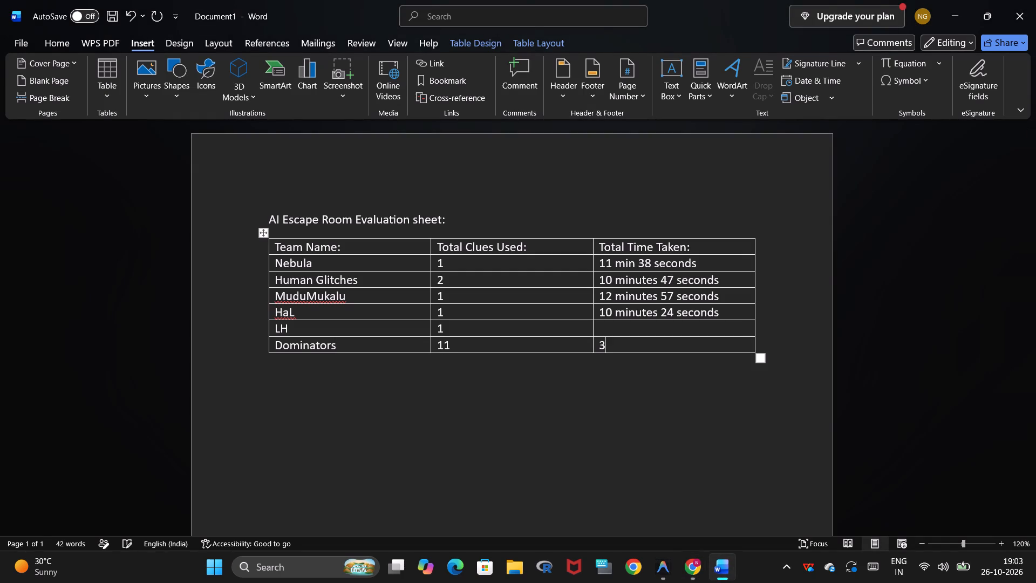
{"action": "key", "text": "BackSpace"}
{"action": "type", "text": "13 Mi"}
{"action": "key", "text": "BackSpace"}
{"action": "key", "text": "BackSpace"}
{"action": "type", "text": "minutes 20 seconds"}
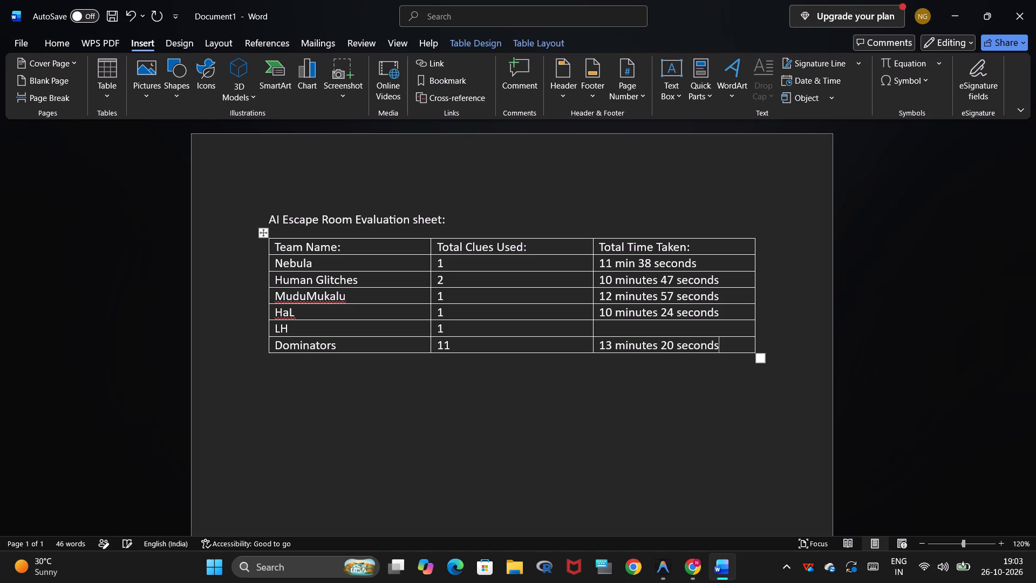
{"action": "left_click", "coordinate": [482, 350]}
{"action": "key", "text": "BackSpace"}
Insert a table row below the Dominators row and enter "Mystery solvers" as its team name.
{"action": "right_click", "coordinate": [729, 342]}
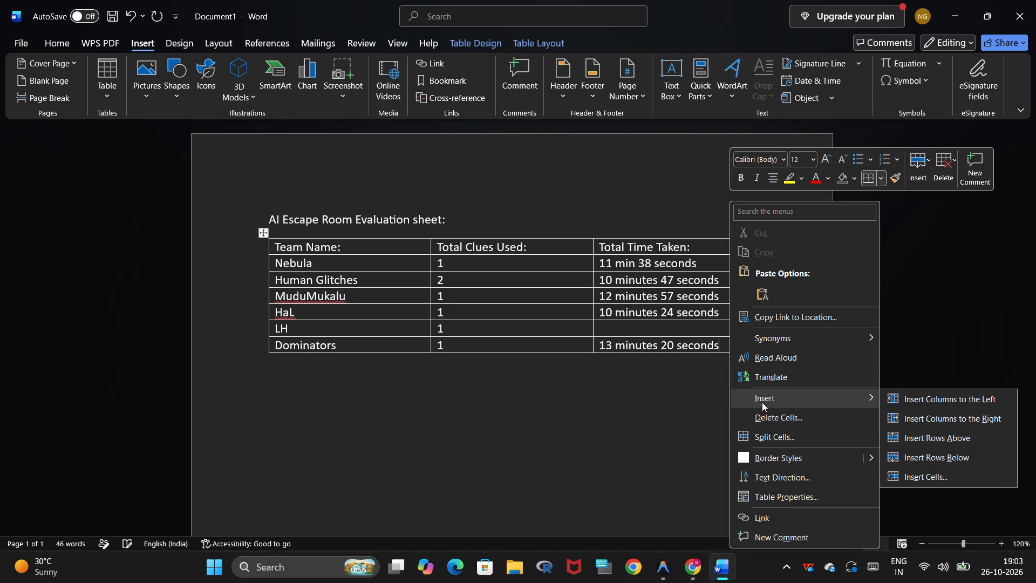
{"action": "left_click", "coordinate": [920, 457]}
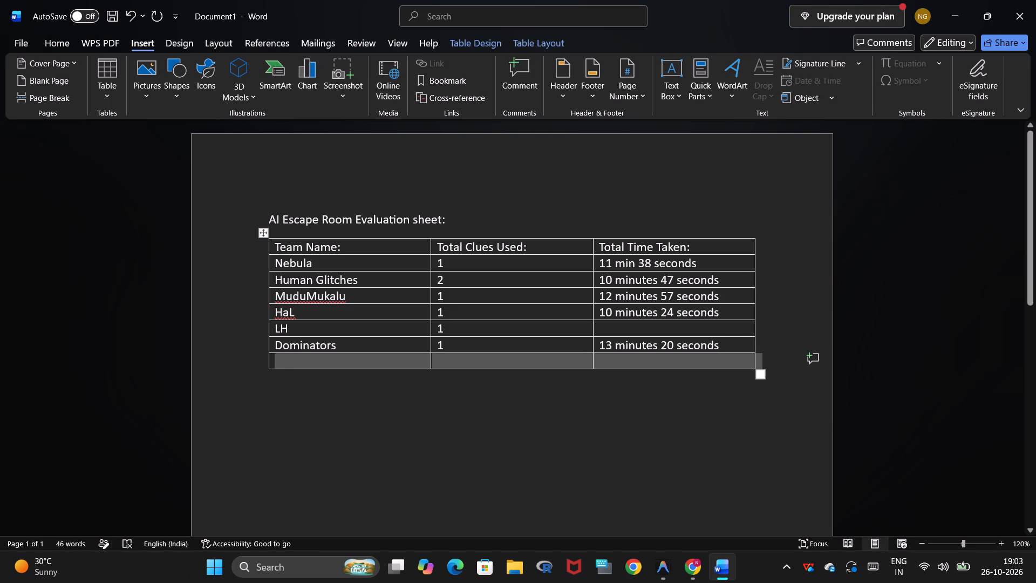
{"action": "type", "text": "Mystereu"}
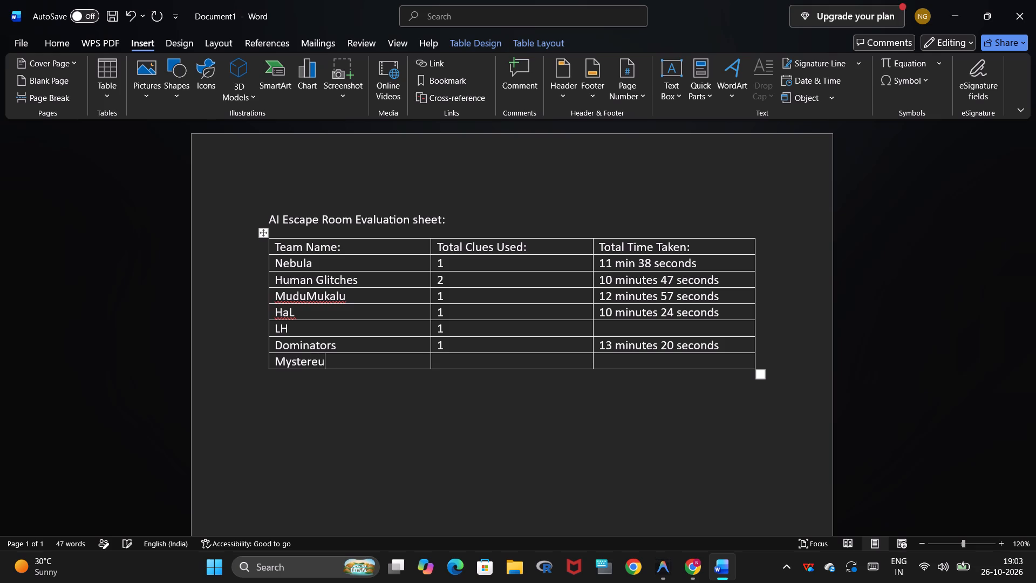
{"action": "key", "text": "BackSpace"}
{"action": "type", "text": "y"}
{"action": "key", "text": "space"}
{"action": "key", "text": "BackSpace"}
{"action": "key", "text": "BackSpace"}
{"action": "key", "text": "BackSpace"}
{"action": "key", "text": "BackSpace"}
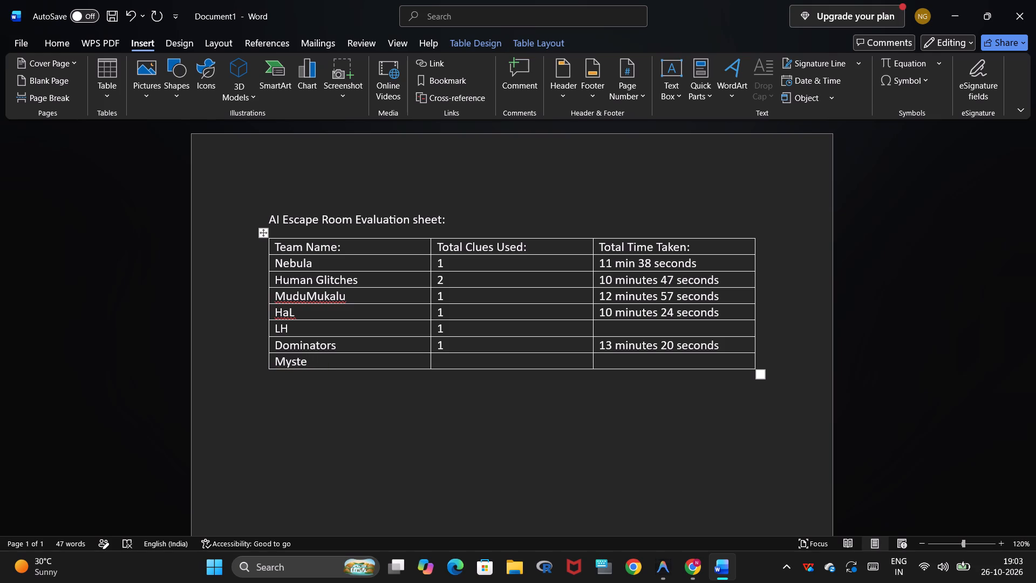
{"action": "type", "text": "ry solvers"}
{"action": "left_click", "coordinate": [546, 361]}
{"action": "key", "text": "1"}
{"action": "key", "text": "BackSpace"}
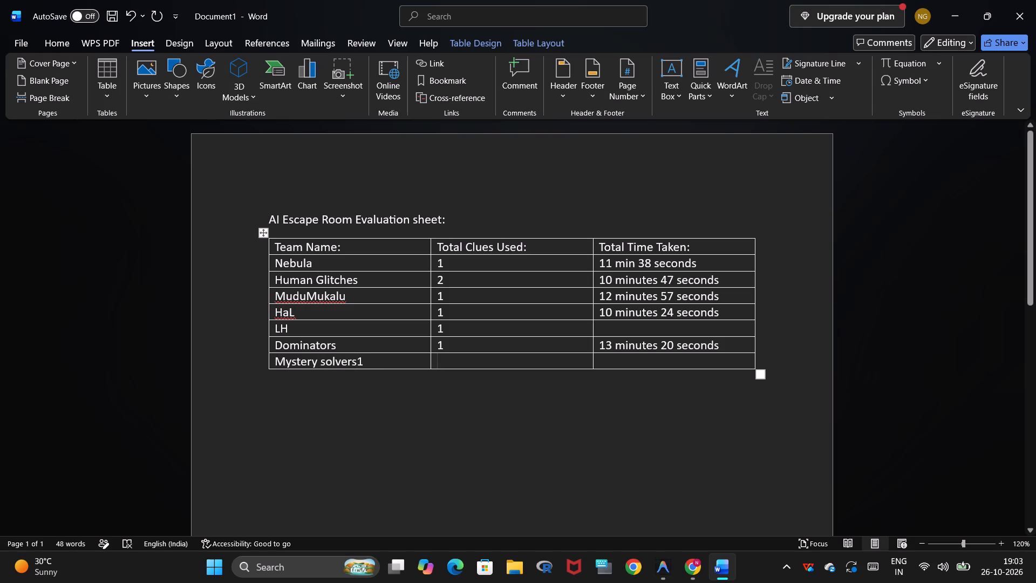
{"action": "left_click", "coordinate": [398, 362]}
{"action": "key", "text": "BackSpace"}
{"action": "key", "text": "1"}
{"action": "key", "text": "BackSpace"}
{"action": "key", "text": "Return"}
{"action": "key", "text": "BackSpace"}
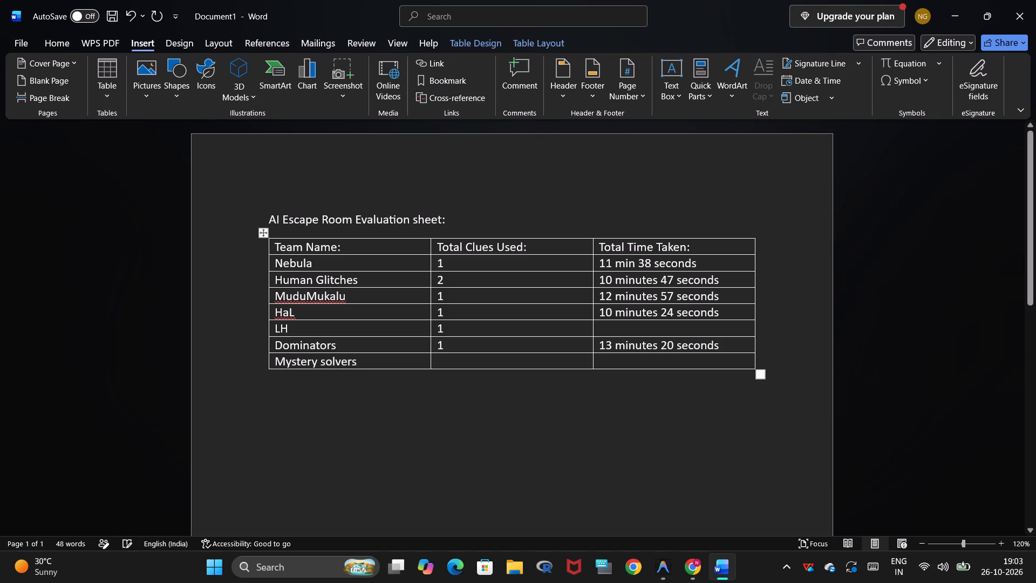
Enter 1 clue used and a total time of "11 minutes 40 seconds" for team Mystery solvers.
{"action": "left_click", "coordinate": [441, 364]}
{"action": "key", "text": "1"}
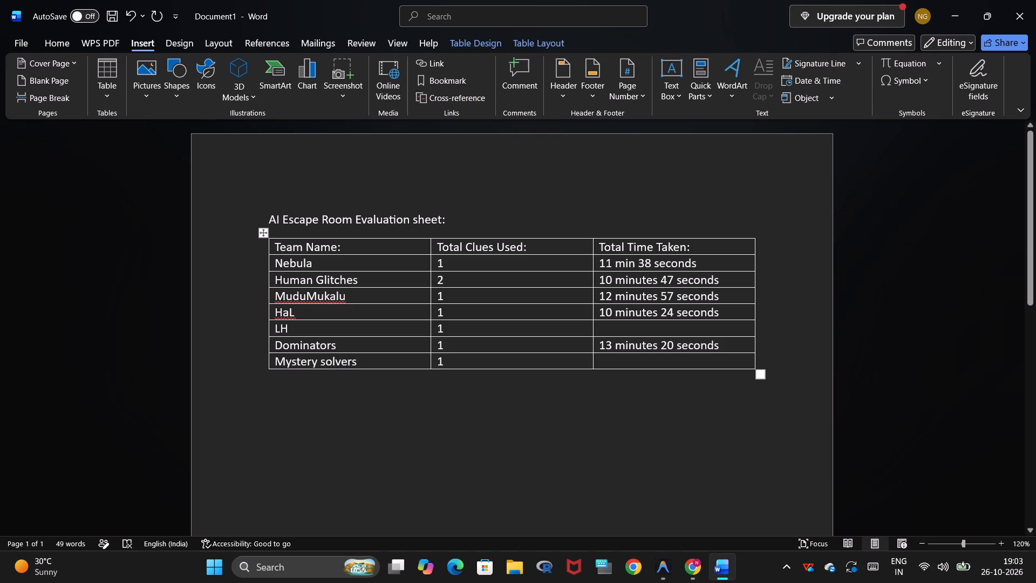
{"action": "left_click", "coordinate": [606, 366]}
{"action": "type", "text": "11 M"}
{"action": "key", "text": "BackSpace"}
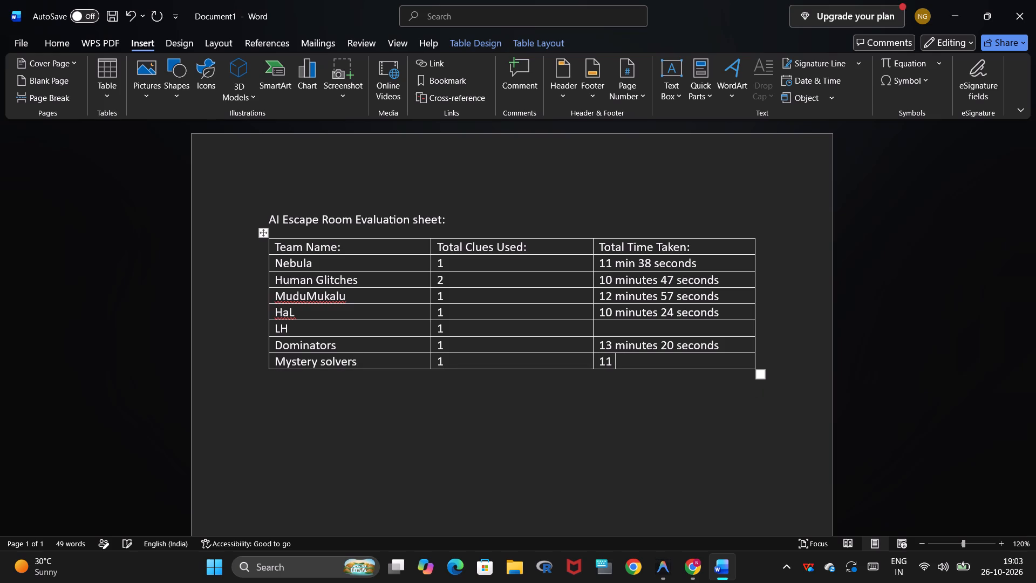
{"action": "type", "text": "minutes"}
{"action": "key", "text": "space"}
{"action": "type", "text": "12"}
{"action": "key", "text": "BackSpace"}
{"action": "key", "text": "BackSpace"}
{"action": "type", "text": "40 seconds"}
Insert an empty table row below the Mystery solvers row.
{"action": "right_click", "coordinate": [732, 363]}
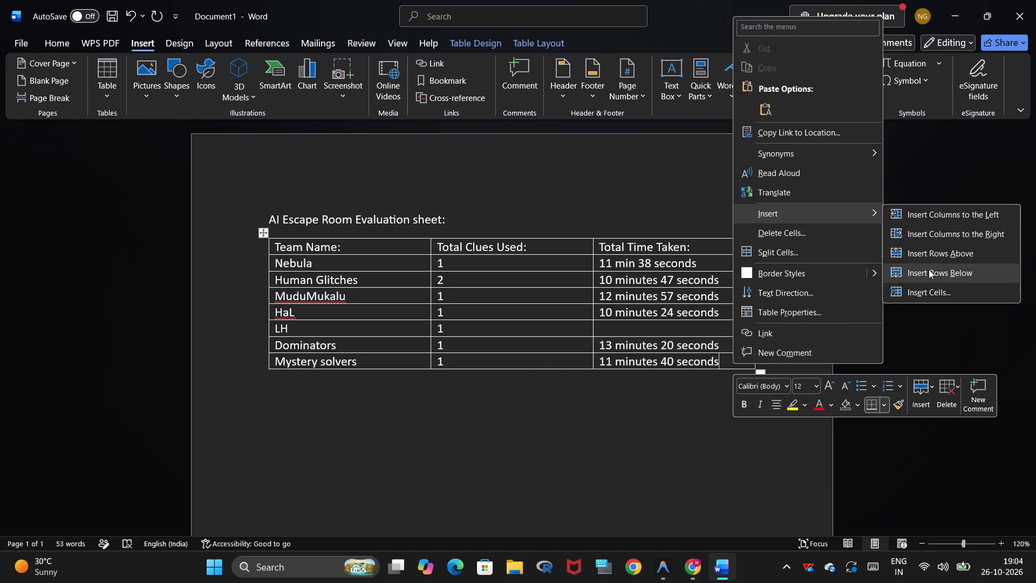
{"action": "left_click", "coordinate": [935, 269]}
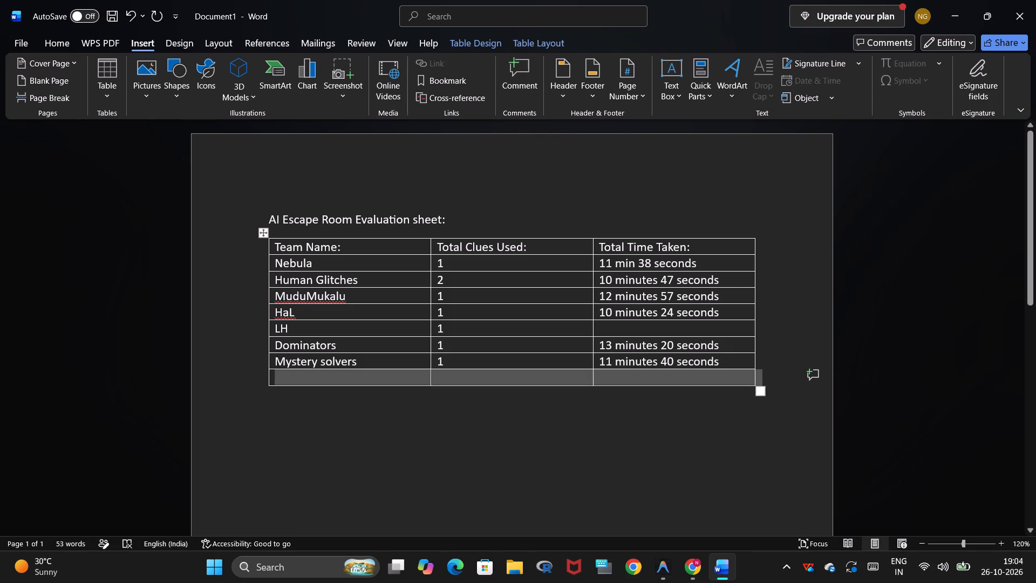
Enter "Zoro" as the team name in the empty row below Mystery solvers, with 1 clue used.
{"action": "type", "text": "Zoro"}
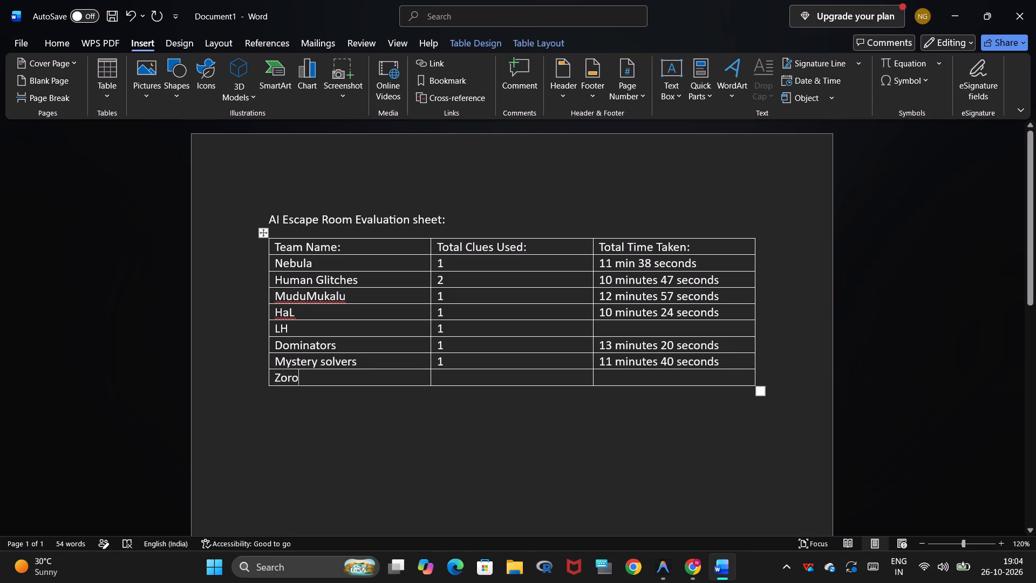
{"action": "left_click", "coordinate": [524, 378]}
{"action": "key", "text": "1"}
{"action": "key", "text": "BackSpace"}
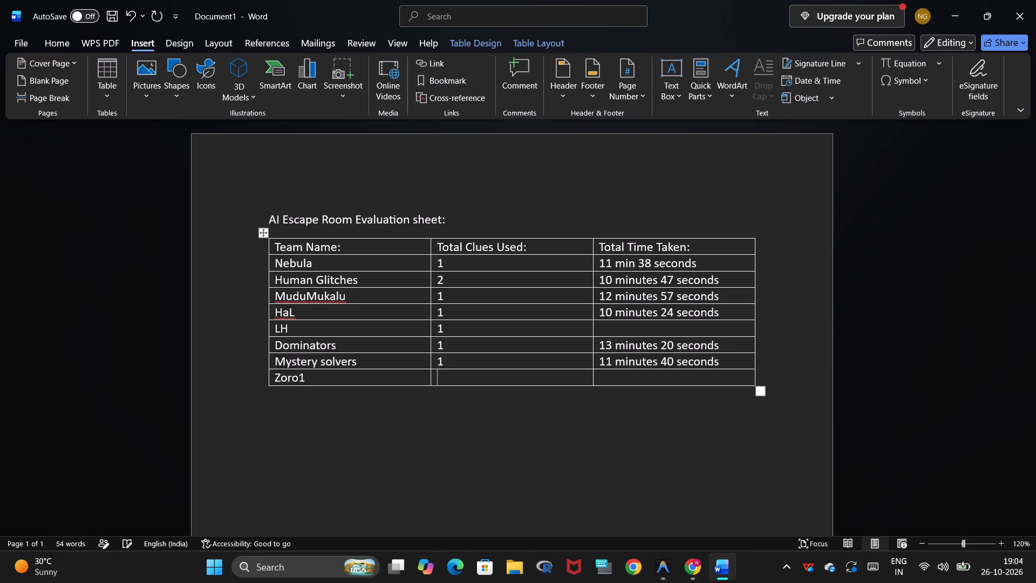
{"action": "key", "text": "BackSpace"}
{"action": "key", "text": "Left"}
{"action": "key", "text": "BackSpace"}
{"action": "key", "text": "Right"}
{"action": "key", "text": "1"}
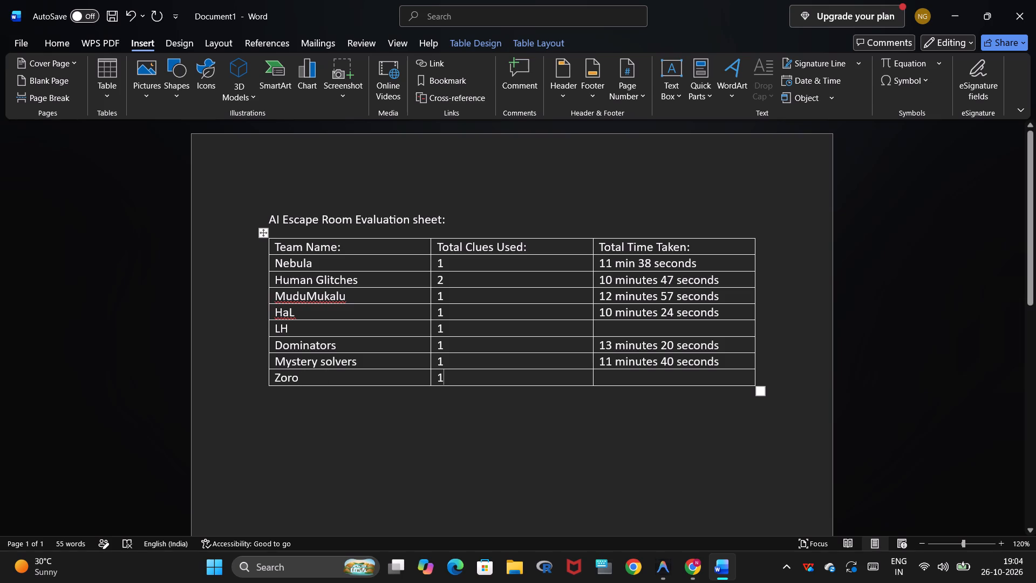
Insert an empty table row below the Zoro row.
{"action": "right_click", "coordinate": [680, 380]}
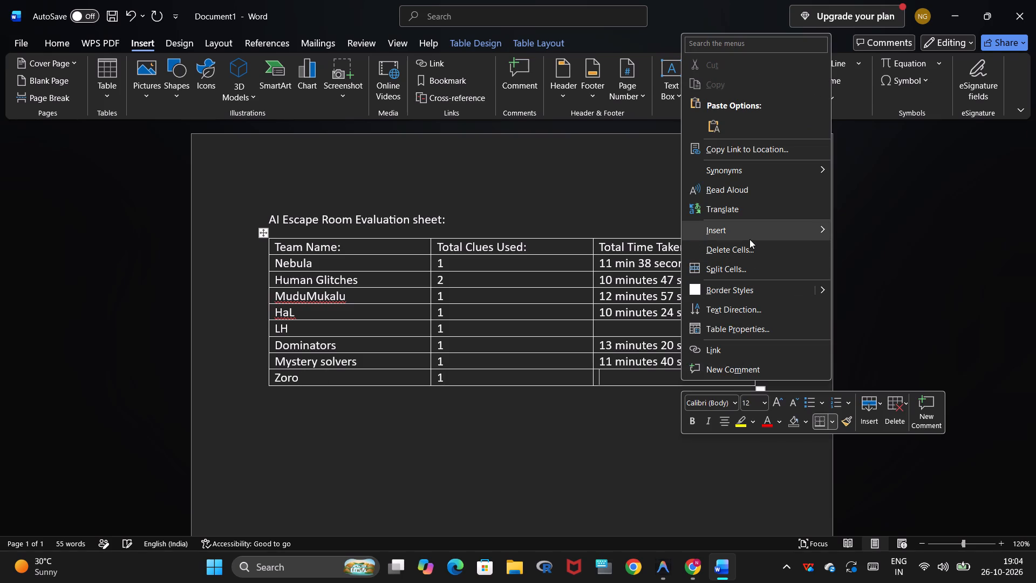
{"action": "left_click", "coordinate": [749, 239]}
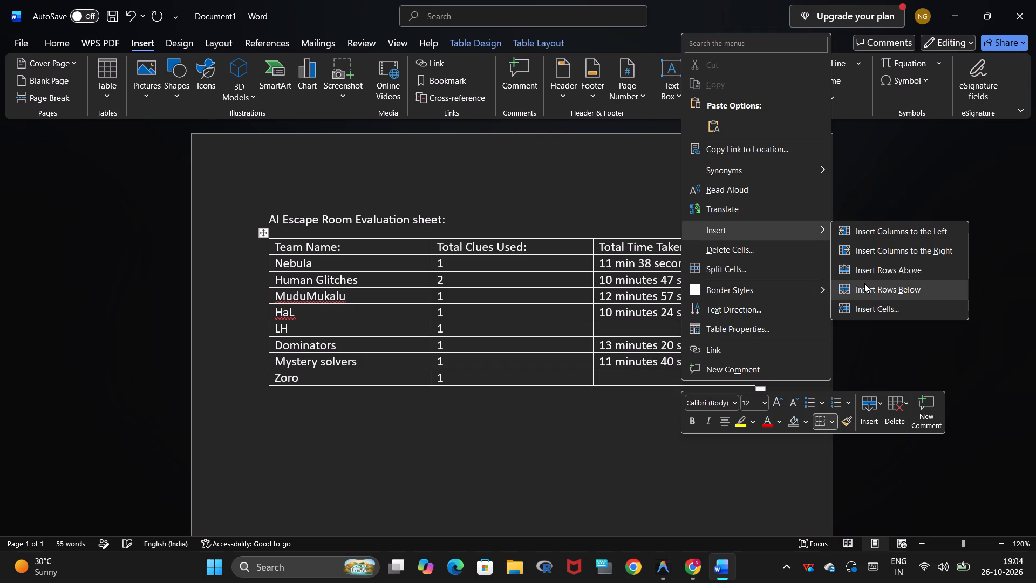
{"action": "left_click", "coordinate": [864, 283]}
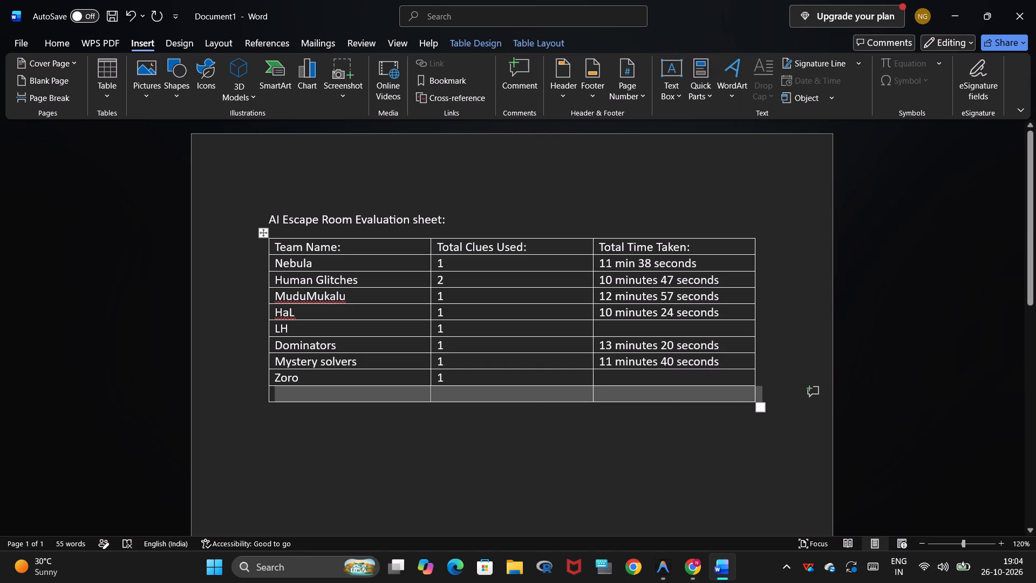
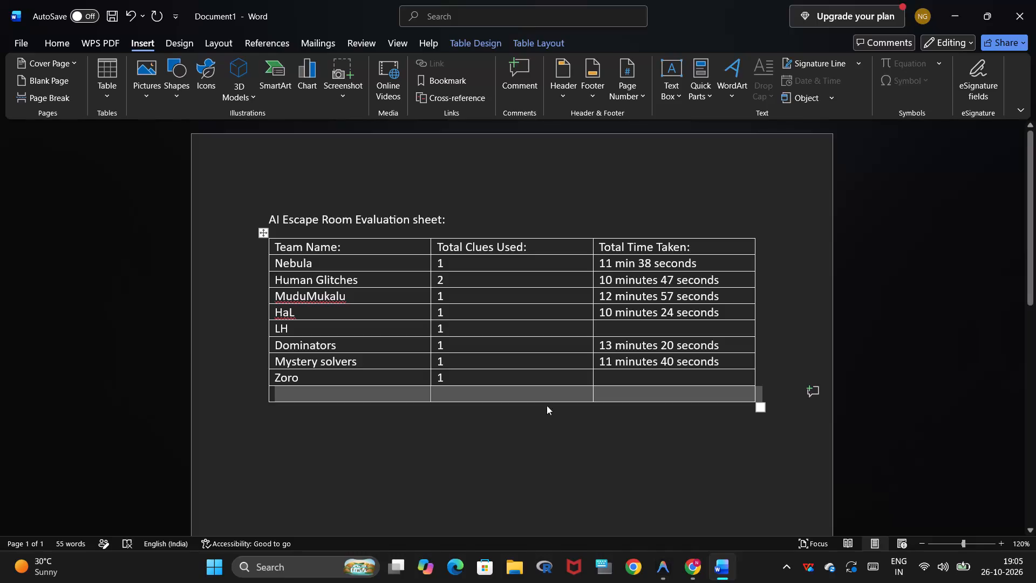
Enter "Xboost" as the team name in the empty row below Zoro.
{"action": "left_click", "coordinate": [414, 400]}
{"action": "type", "text": "Xb"}
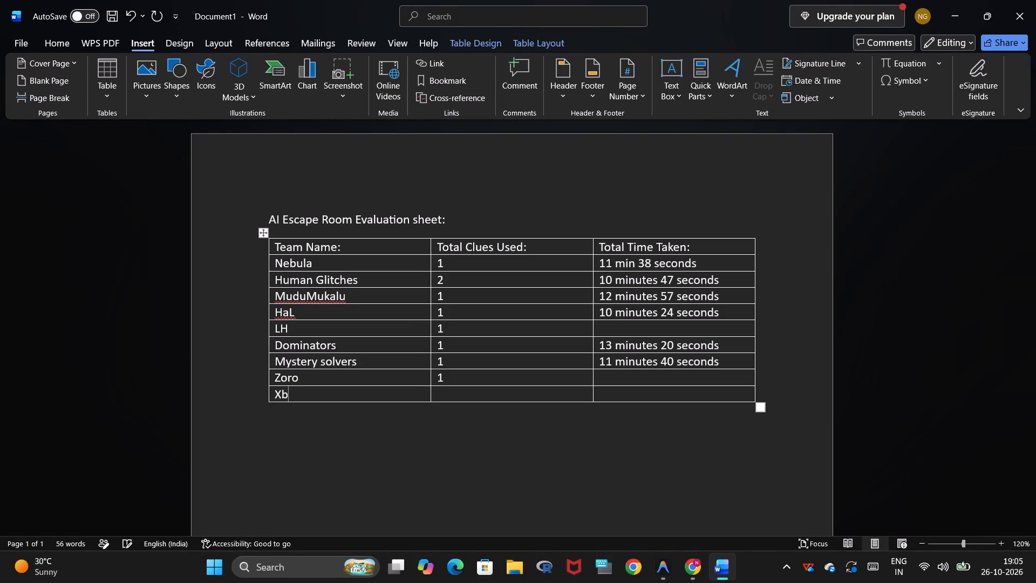
{"action": "type", "text": "oost"}
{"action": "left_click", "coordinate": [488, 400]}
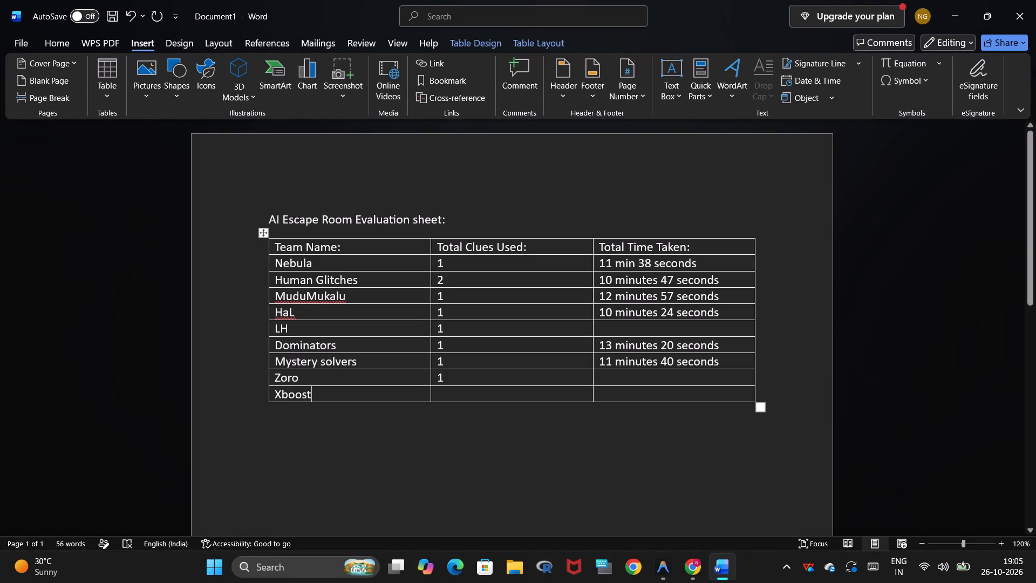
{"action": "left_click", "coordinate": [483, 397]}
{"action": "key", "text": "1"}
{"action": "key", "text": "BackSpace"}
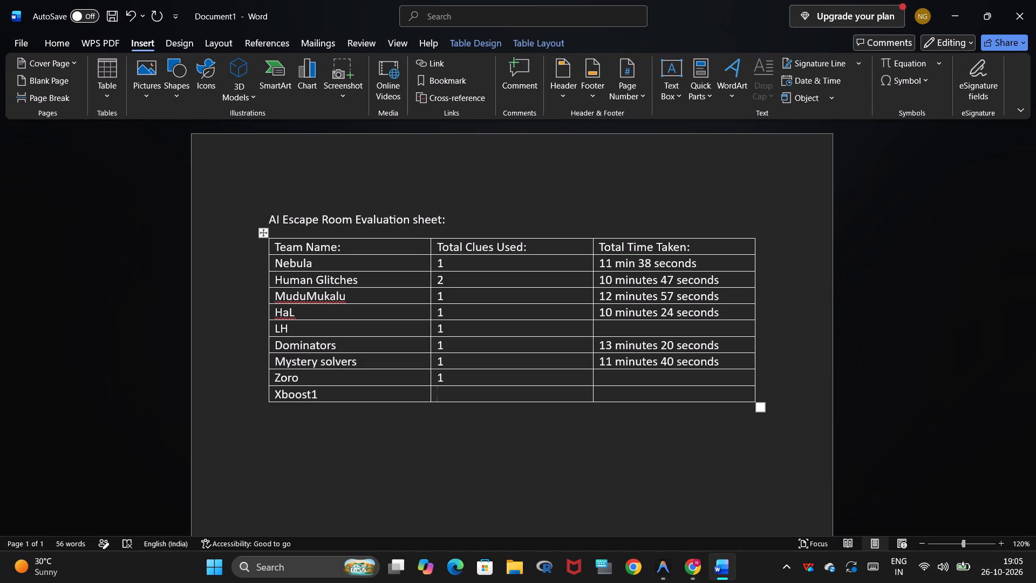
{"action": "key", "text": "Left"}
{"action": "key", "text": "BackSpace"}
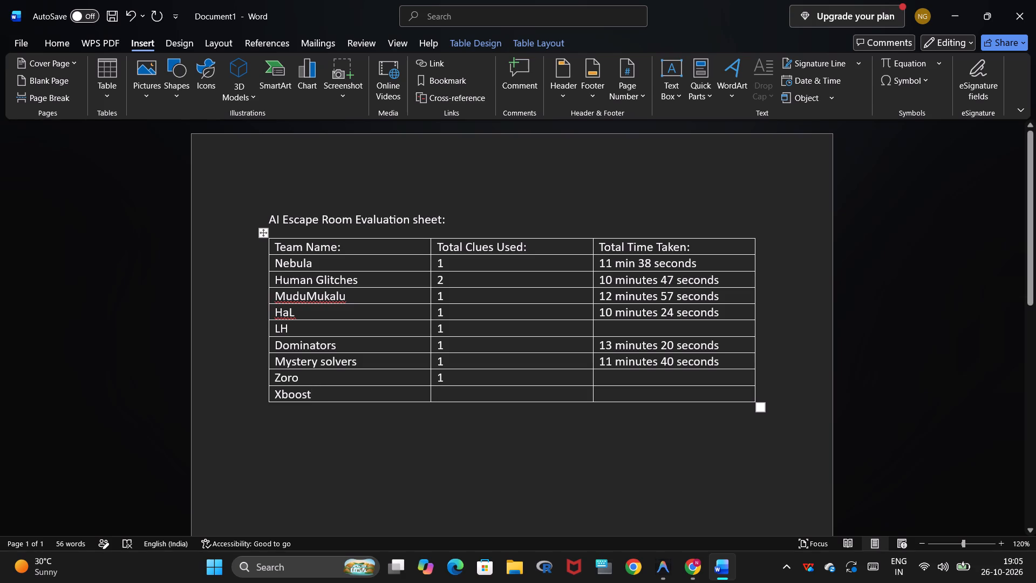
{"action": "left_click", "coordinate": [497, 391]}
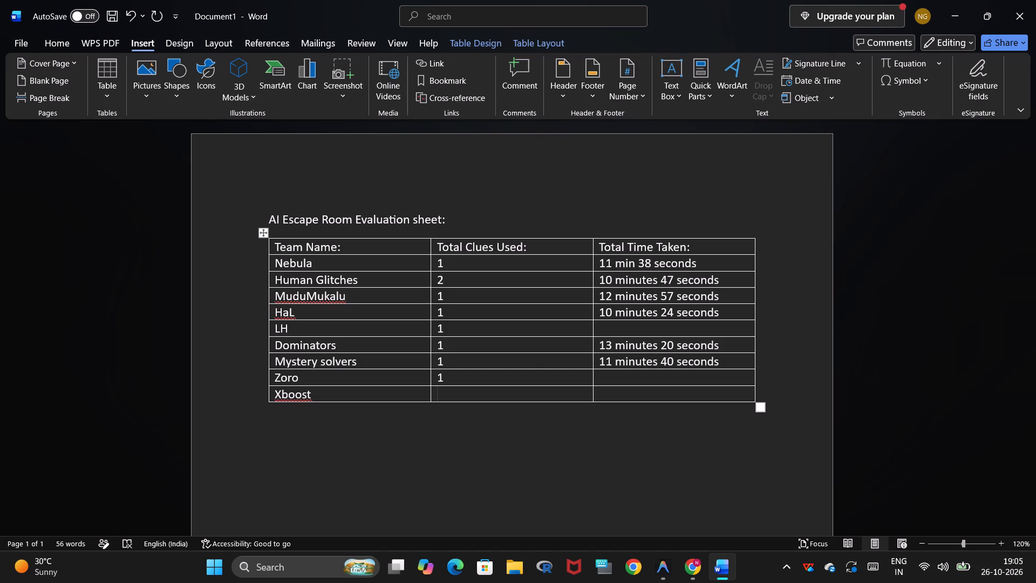
Enter a total time of "9 minutes 57 seconds" for team Xboost.
{"action": "left_click", "coordinate": [617, 396]}
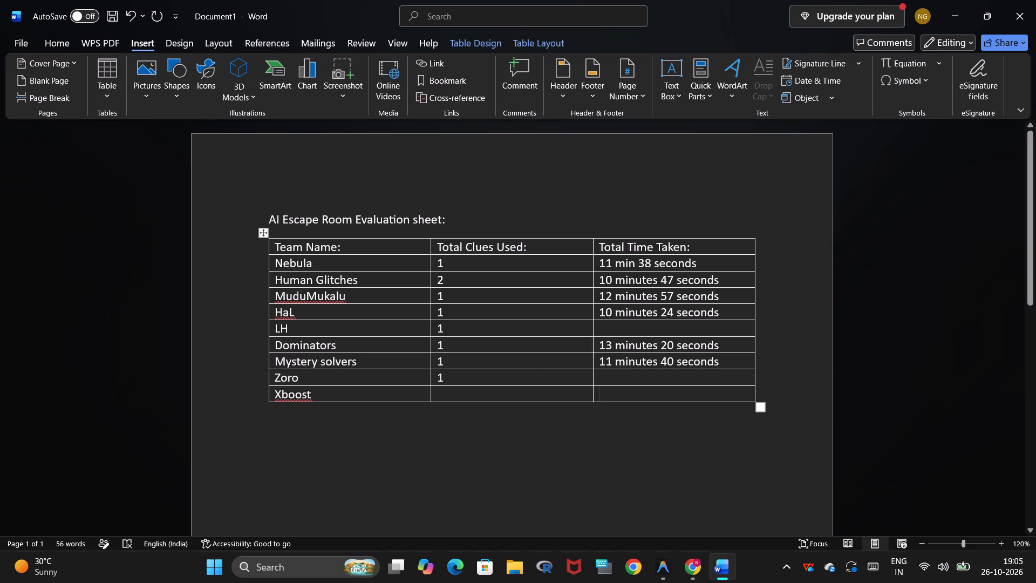
{"action": "key", "text": "shift+parenleft"}
{"action": "key", "text": "BackSpace"}
{"action": "type", "text": "9 minute"}
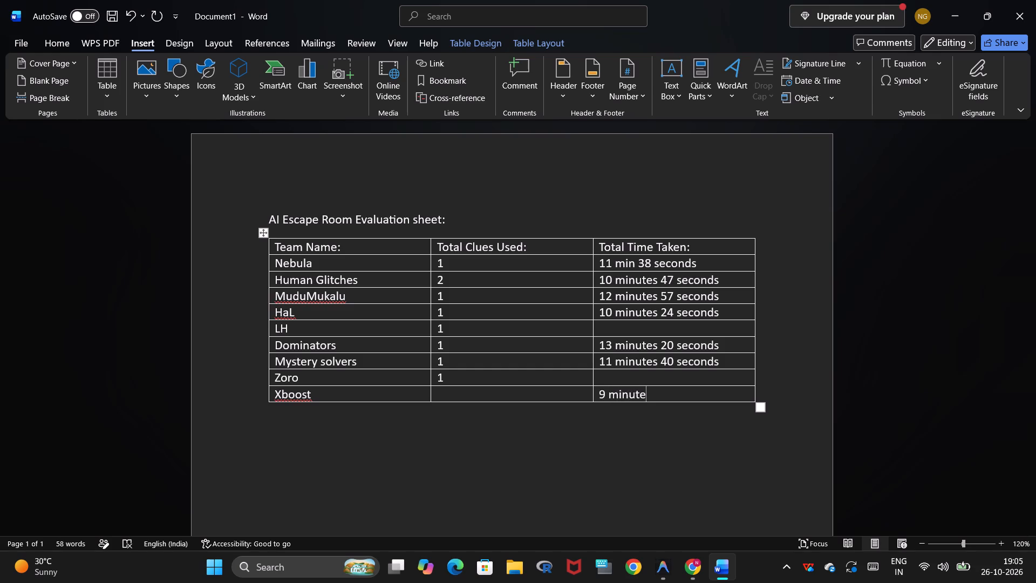
{"action": "key", "text": "s"}
{"action": "key", "text": "space"}
{"action": "type", "text": "57 seconds"}
{"action": "key", "text": "space"}
Insert an empty table row below the Xboost row.
{"action": "right_click", "coordinate": [737, 395]}
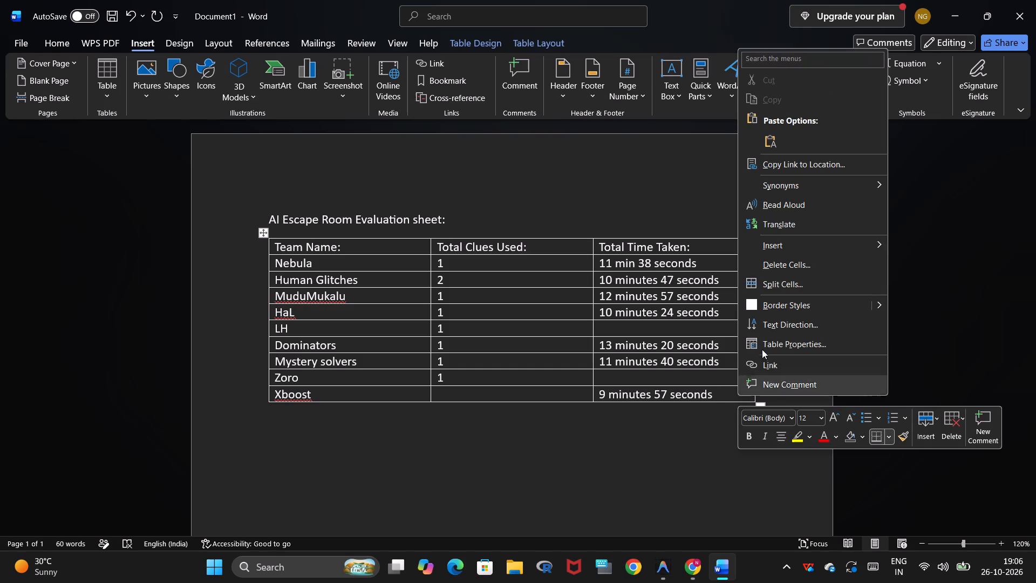
{"action": "left_click", "coordinate": [804, 247]}
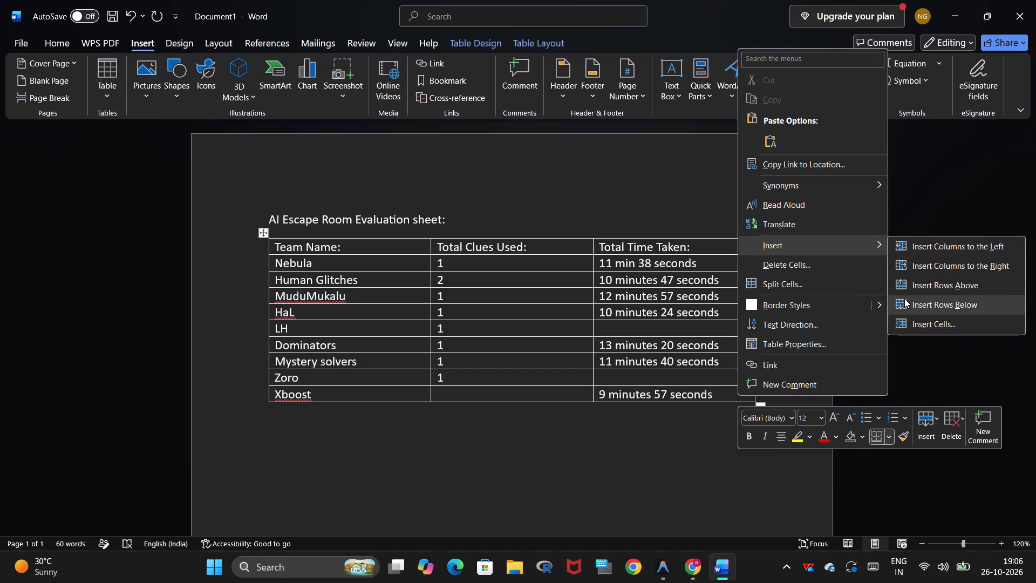
{"action": "left_click", "coordinate": [904, 299]}
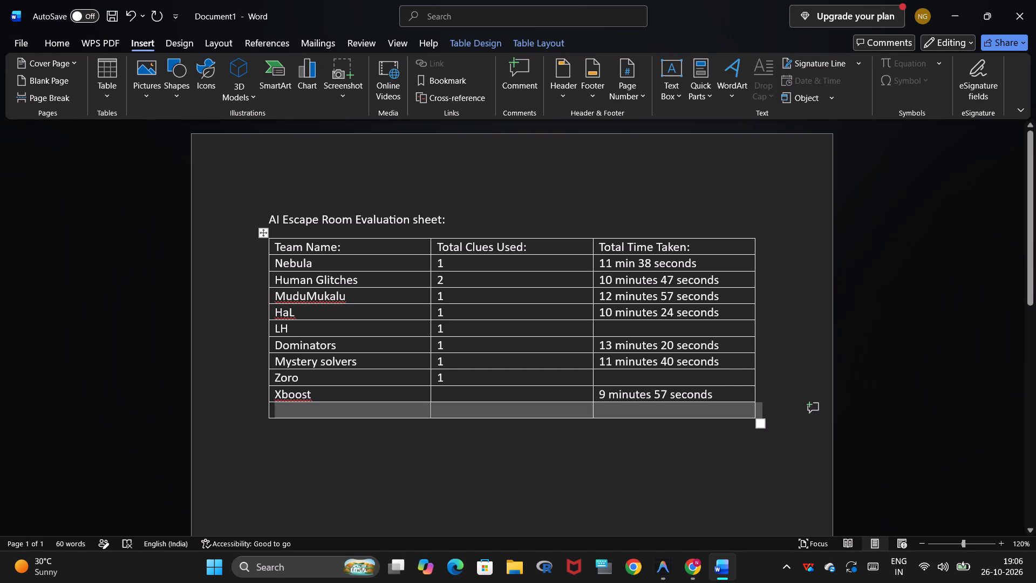
Enter team "Amigos" in the empty row below Xboost, with 3 clues used and a total time of "24 minutes".
{"action": "type", "text": "Amigos"}
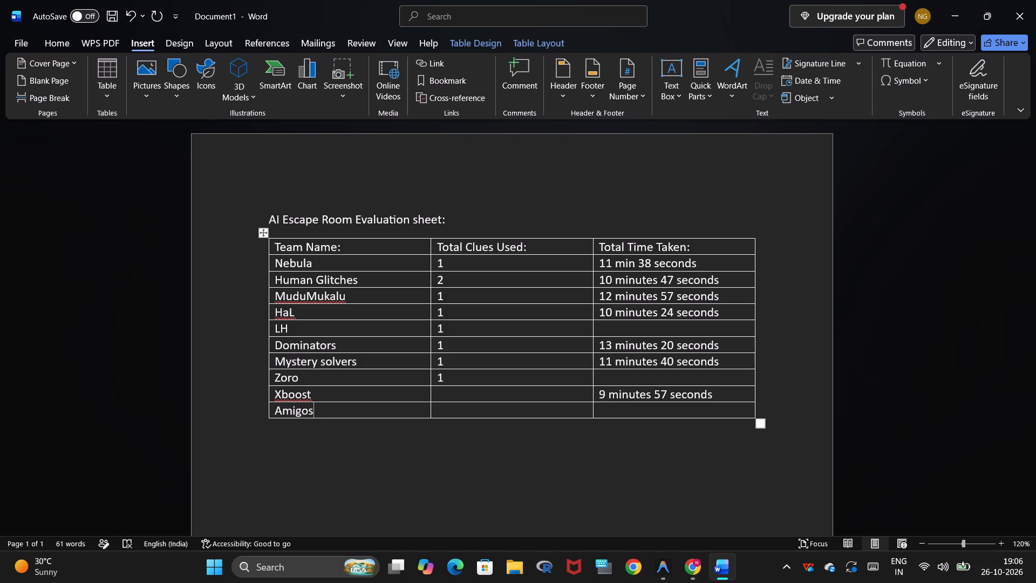
{"action": "key", "text": "Right"}
{"action": "key", "text": "3"}
{"action": "key", "text": "Right"}
{"action": "type", "text": "24 minutes"}
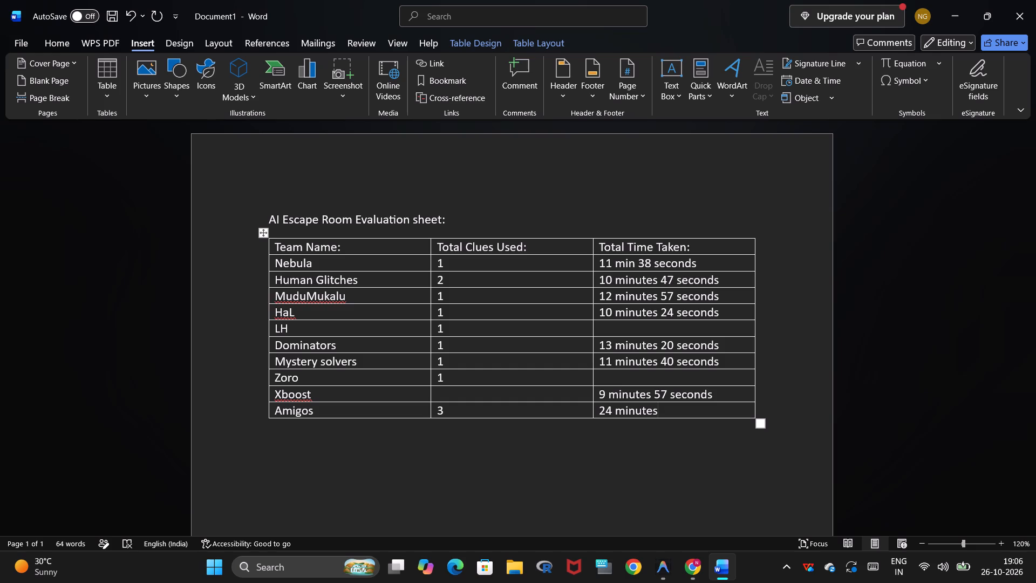
Insert an empty table row below the Amigos row.
{"action": "right_click", "coordinate": [663, 410]}
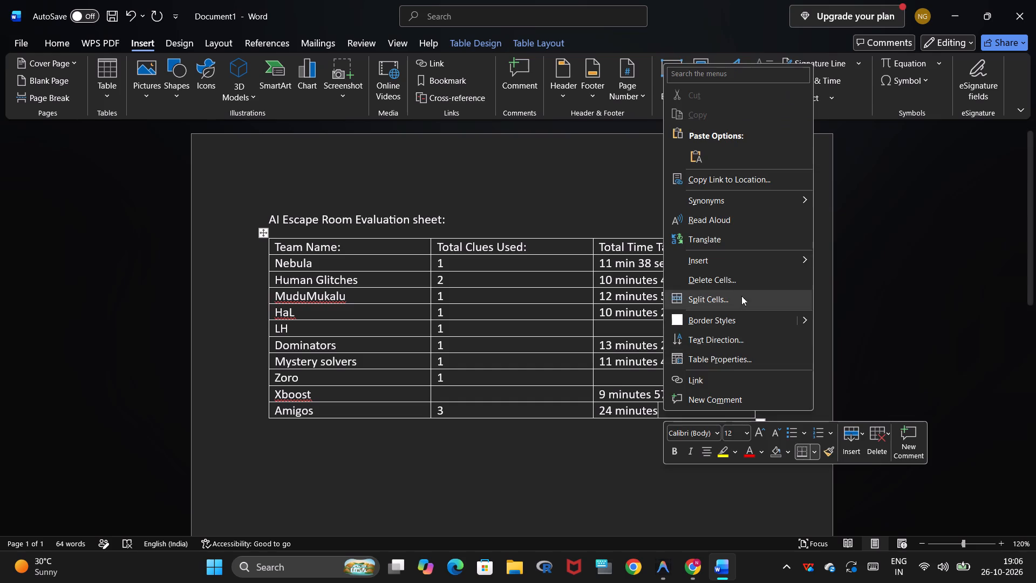
{"action": "left_click", "coordinate": [750, 268]}
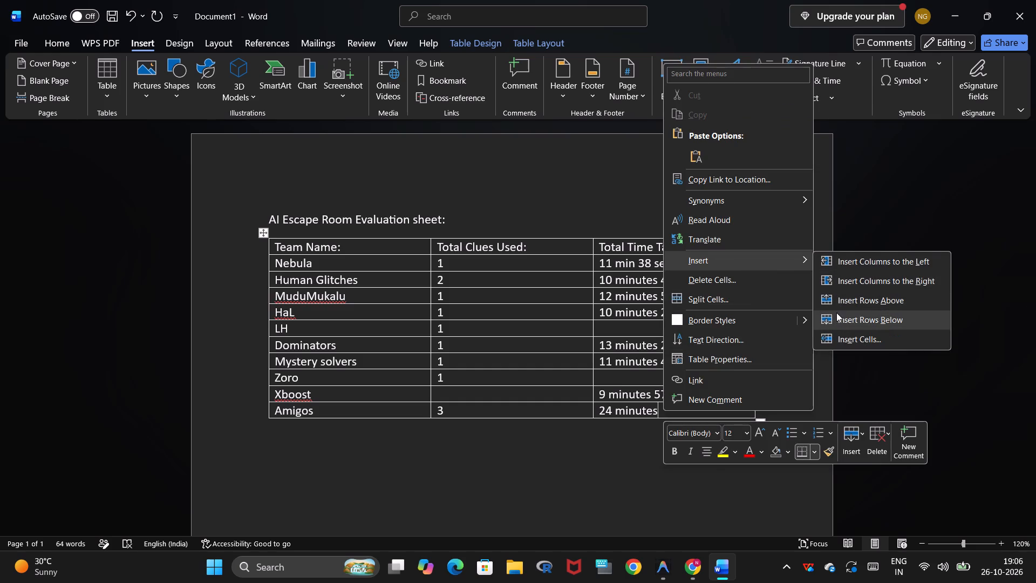
{"action": "left_click", "coordinate": [836, 313]}
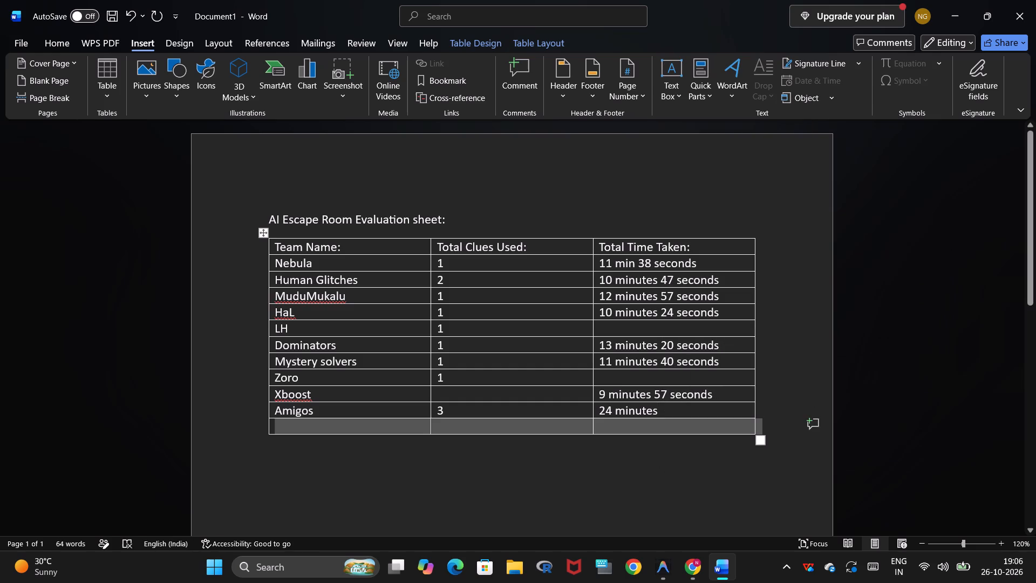
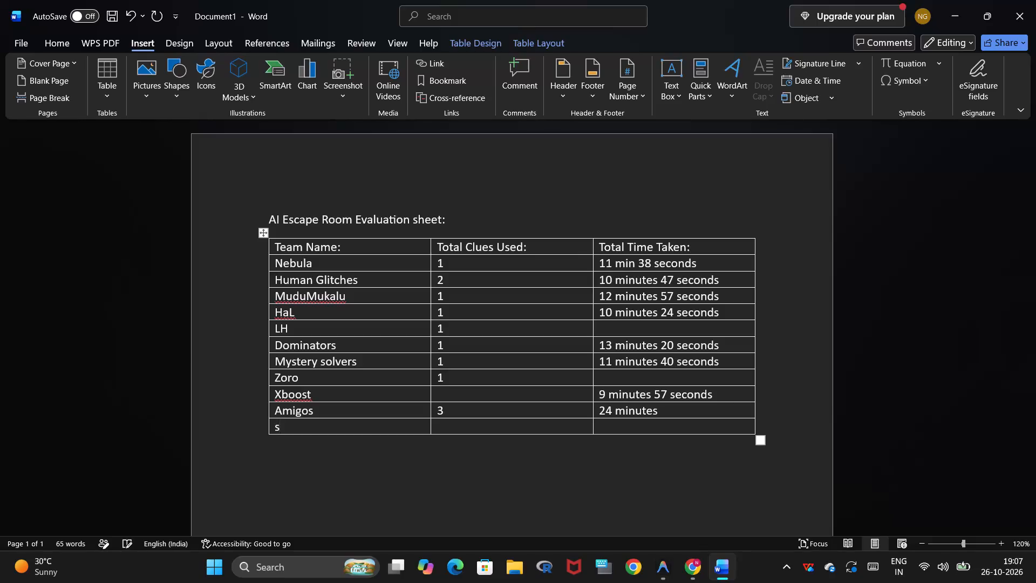
Enter team "SynapZen" in the row below Amigos, with 3 clues used and a total time of "15 minutes 25 seconds".
{"action": "key", "text": "shift+BackSpace"}
{"action": "type", "text": "Synap"}
{"action": "type", "text": "Ze"}
{"action": "key", "text": "n"}
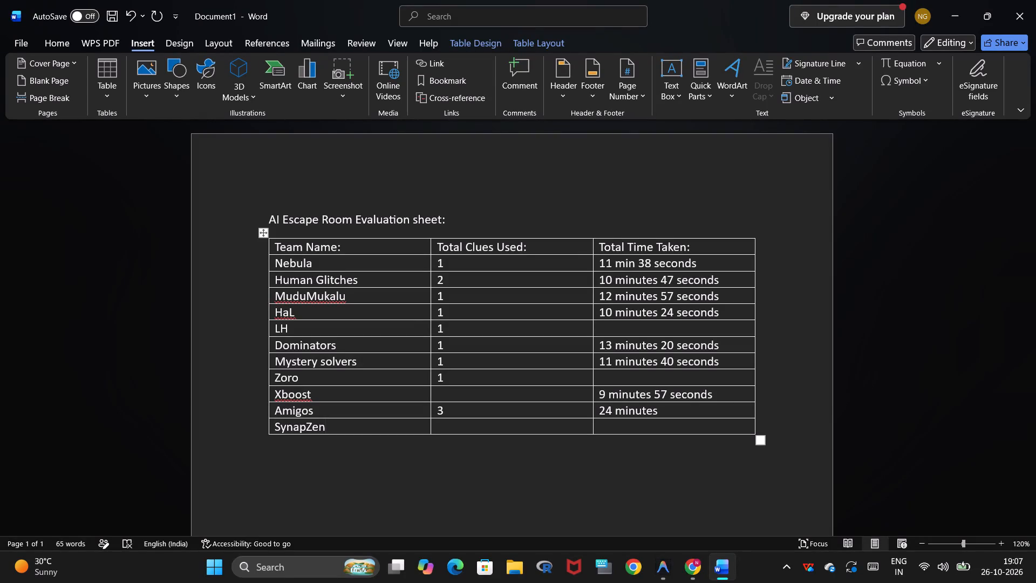
{"action": "key", "text": "Right"}
{"action": "key", "text": "3"}
{"action": "key", "text": "Right"}
{"action": "type", "text": "15 minutes"}
{"action": "key", "text": "space"}
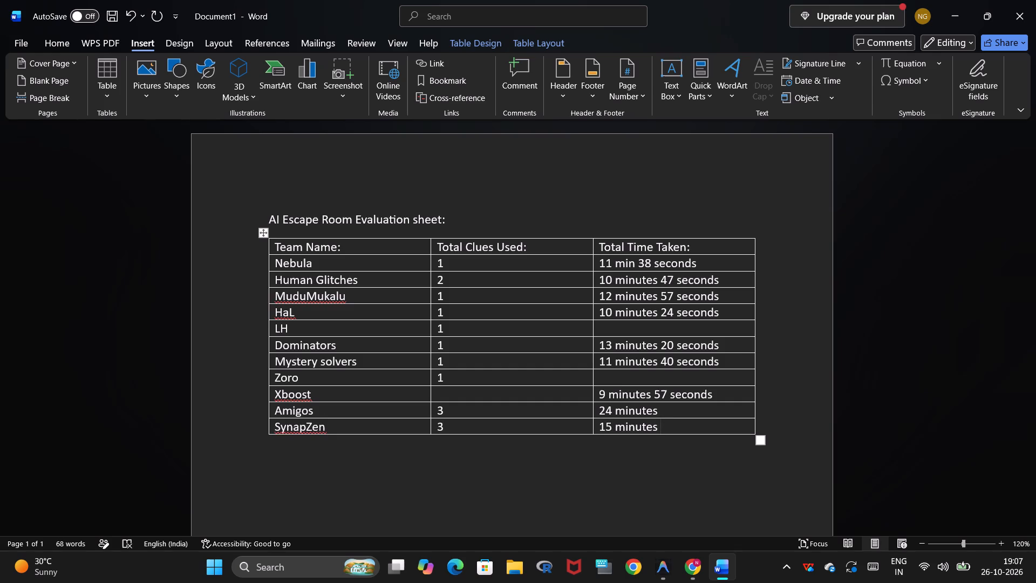
{"action": "type", "text": "25 seo"}
{"action": "key", "text": "BackSpace"}
{"action": "type", "text": "conds"}
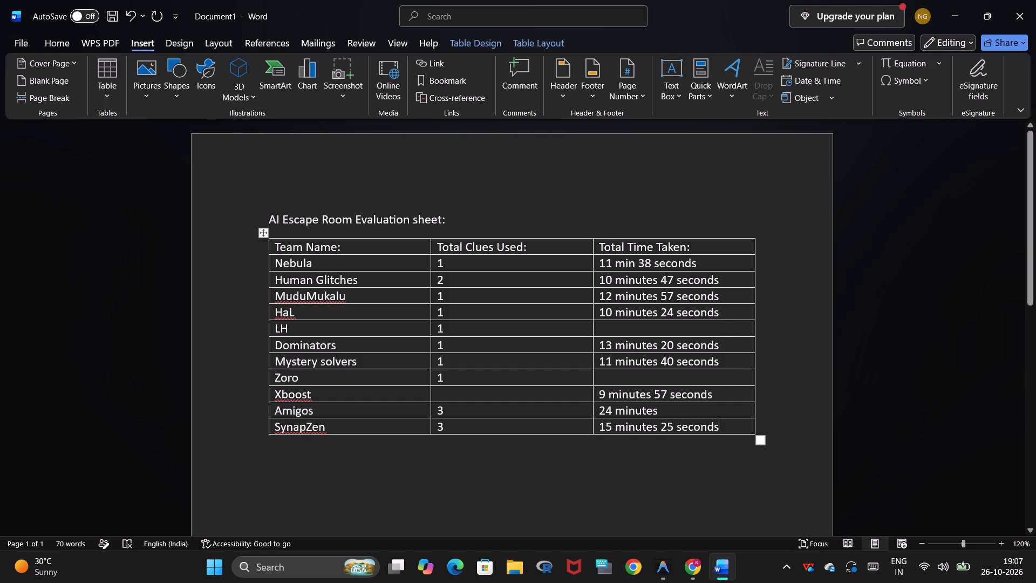
Insert an empty table row below the SynapZen row.
{"action": "right_click", "coordinate": [724, 427]}
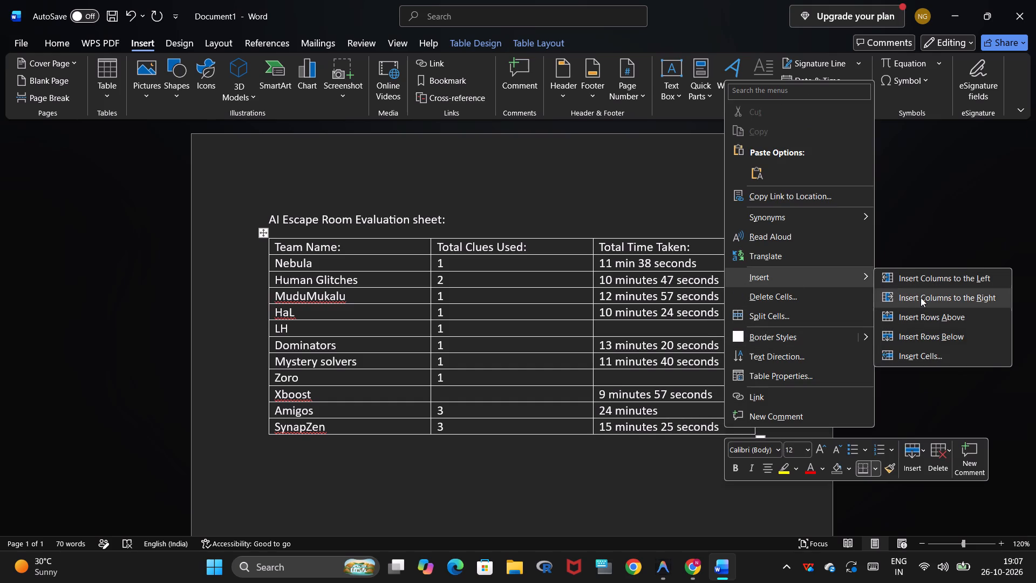
{"action": "left_click", "coordinate": [911, 335]}
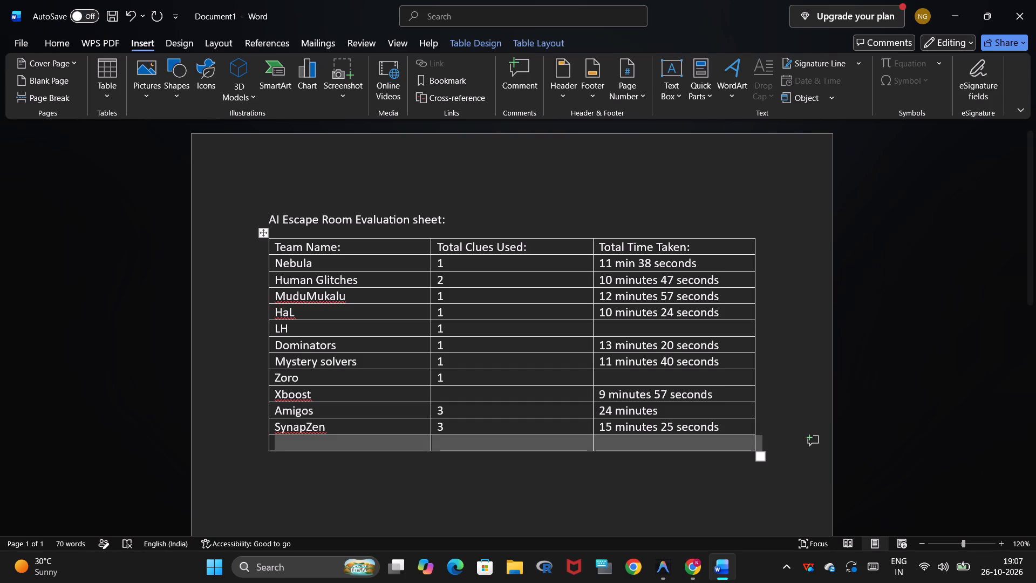
Enter team "Rupaks" in the empty row below SynapZen, with a total time of "22 minutes 52 seconds".
{"action": "left_click", "coordinate": [312, 442]}
{"action": "type", "text": "Rupaks"}
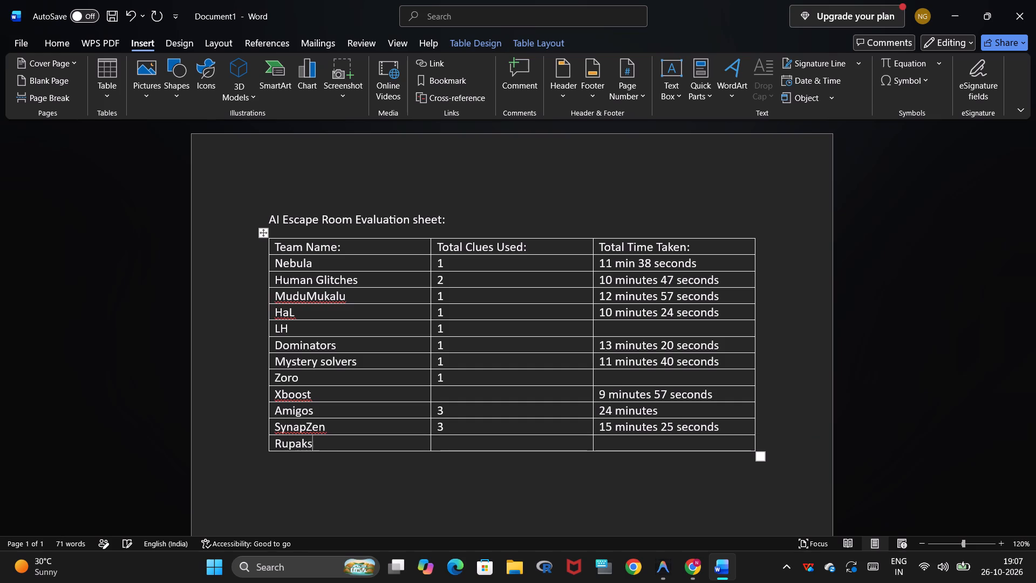
{"action": "key", "text": "Right"}
{"action": "key", "text": "Right"}
{"action": "type", "text": "22 minutes"}
{"action": "key", "text": "space"}
{"action": "type", "text": "52 seconds"}
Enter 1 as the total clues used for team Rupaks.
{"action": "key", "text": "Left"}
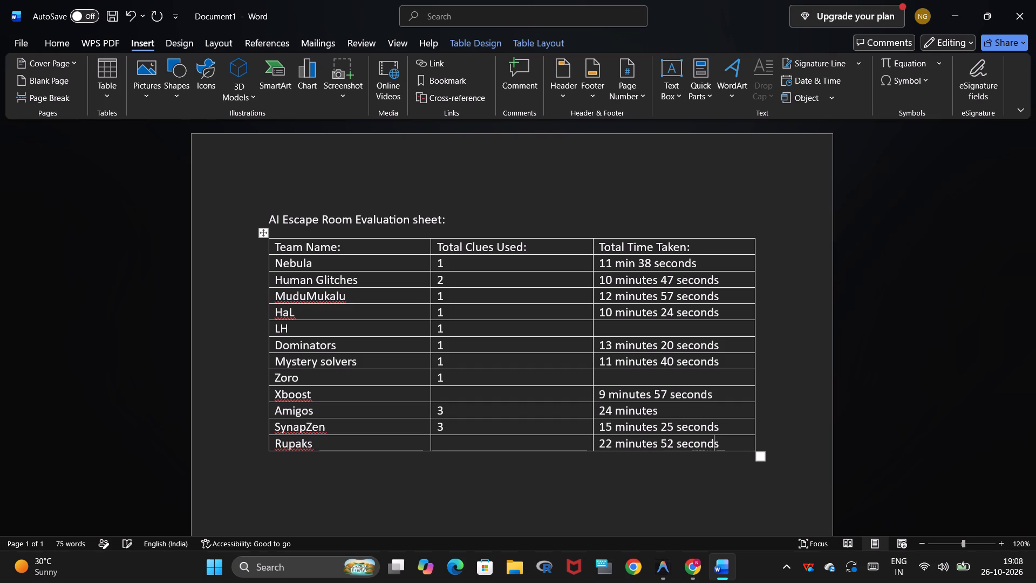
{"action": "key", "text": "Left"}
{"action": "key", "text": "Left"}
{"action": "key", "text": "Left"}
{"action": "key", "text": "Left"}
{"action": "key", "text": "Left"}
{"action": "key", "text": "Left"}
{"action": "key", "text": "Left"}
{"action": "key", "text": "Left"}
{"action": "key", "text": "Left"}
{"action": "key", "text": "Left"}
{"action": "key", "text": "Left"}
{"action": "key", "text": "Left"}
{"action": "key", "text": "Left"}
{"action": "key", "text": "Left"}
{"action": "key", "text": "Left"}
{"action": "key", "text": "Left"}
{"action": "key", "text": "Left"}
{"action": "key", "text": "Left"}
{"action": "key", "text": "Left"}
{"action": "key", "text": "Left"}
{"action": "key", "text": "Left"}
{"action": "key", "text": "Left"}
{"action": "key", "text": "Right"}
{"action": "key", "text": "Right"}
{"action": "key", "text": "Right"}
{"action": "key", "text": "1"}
Insert an empty table row below the Rupaks row.
{"action": "right_click", "coordinate": [727, 444]}
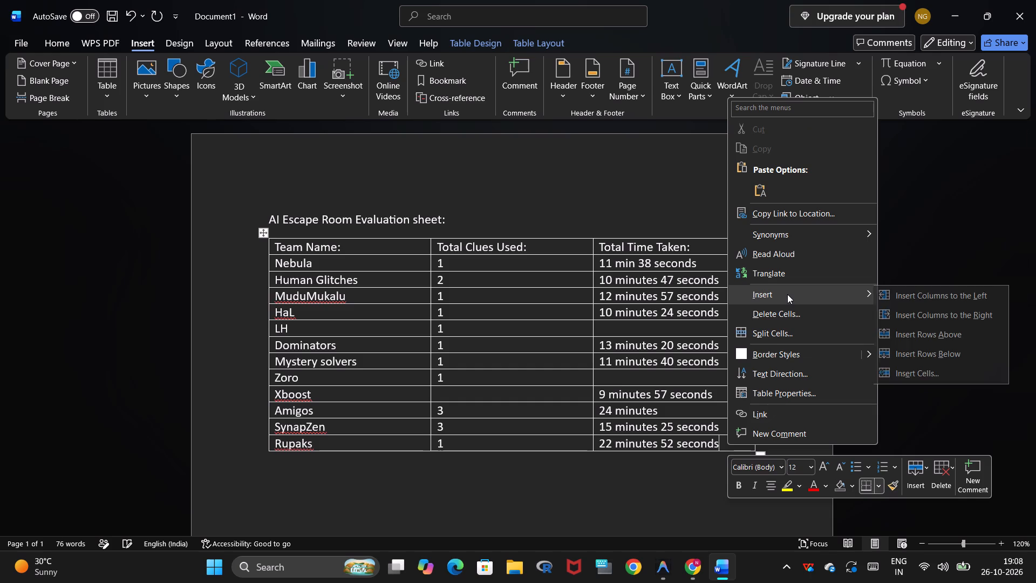
{"action": "left_click", "coordinate": [908, 349]}
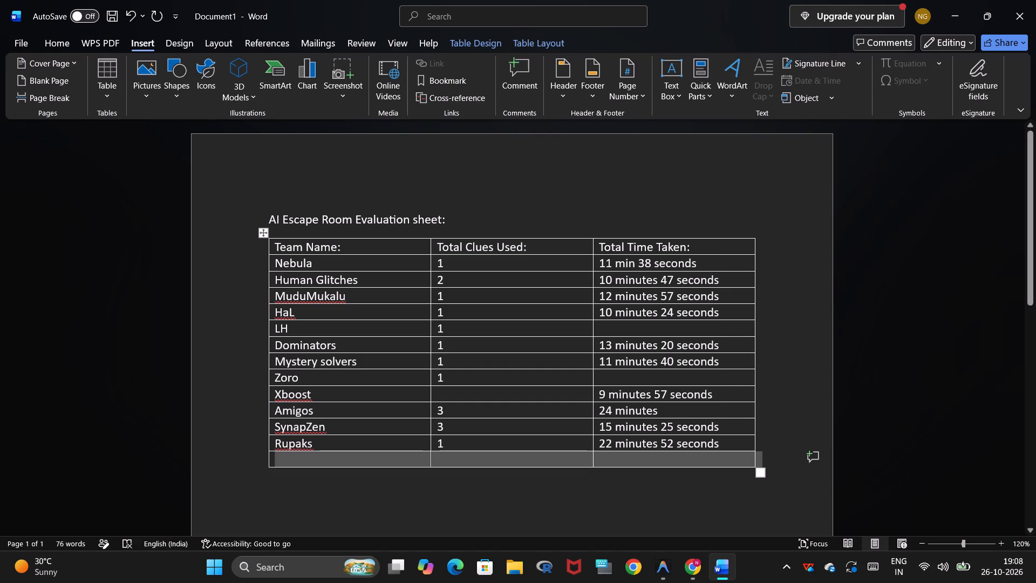
Enter team "Jarvis" in the empty row below Rupaks, with 2 clues used and a total time of "21 minutes 45 seconds".
{"action": "type", "text": "Jarvis"}
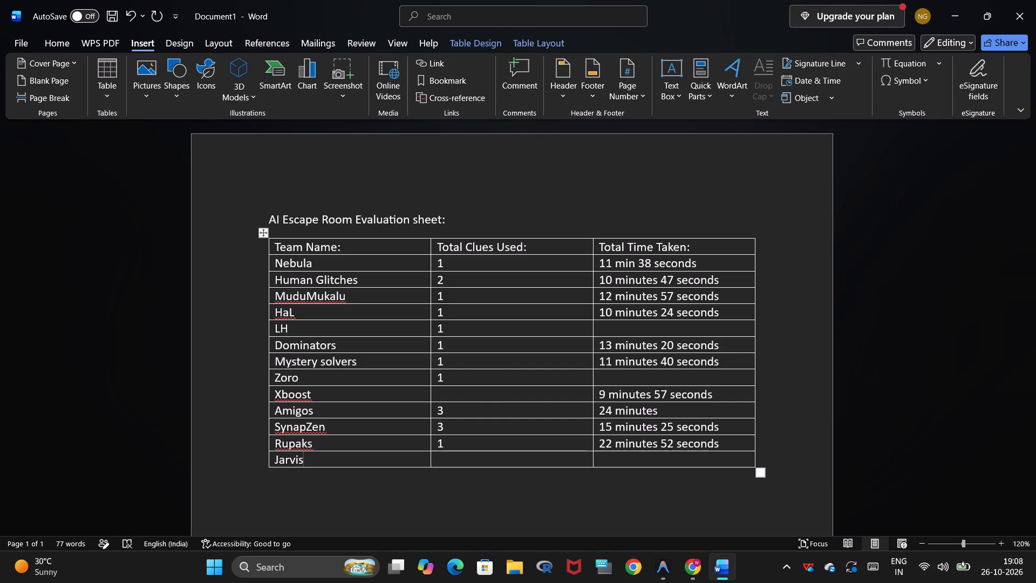
{"action": "key", "text": "Right"}
{"action": "key", "text": "2"}
{"action": "key", "text": "Right"}
{"action": "type", "text": "21"}
{"action": "key", "text": "space"}
{"action": "type", "text": "minutes"}
{"action": "key", "text": "space"}
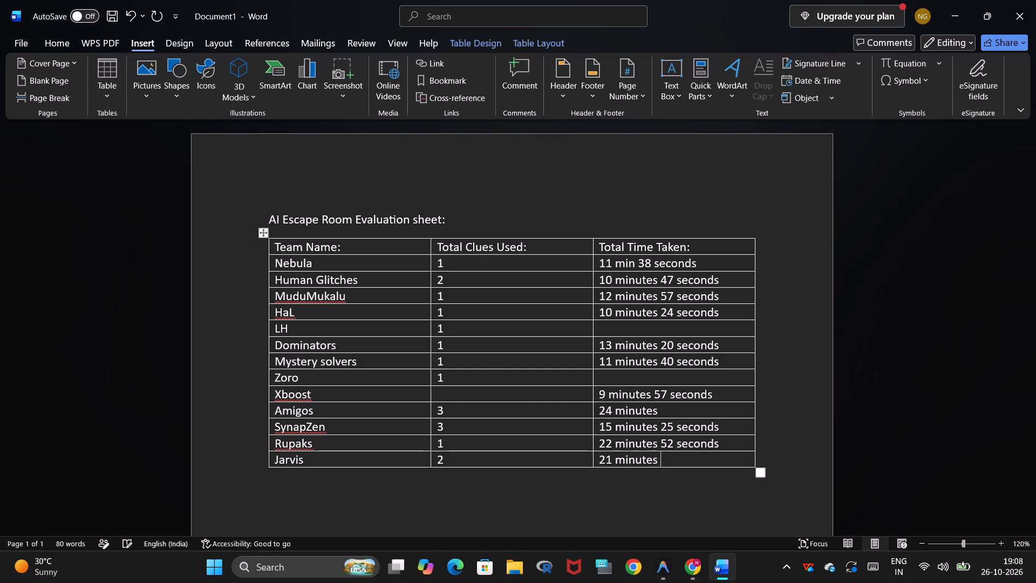
{"action": "type", "text": "45 seconds"}
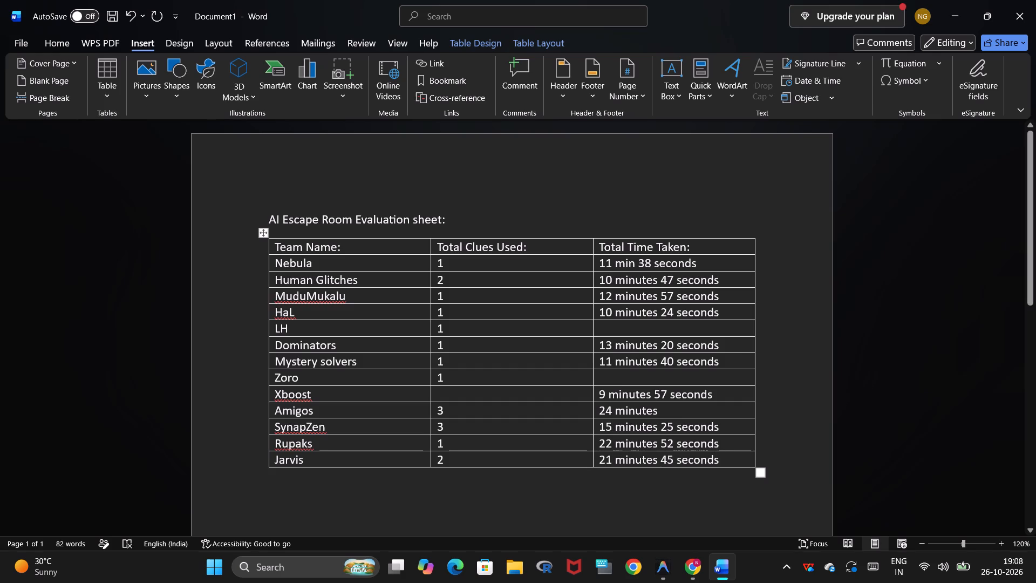
Insert an empty table row below the Jarvis row.
{"action": "right_click", "coordinate": [726, 460]}
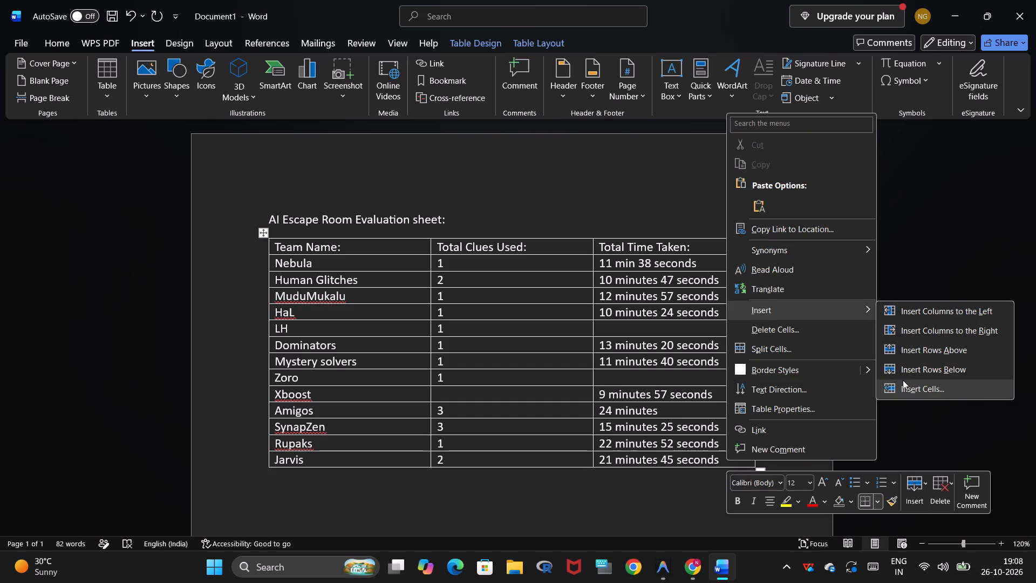
{"action": "left_click", "coordinate": [911, 372]}
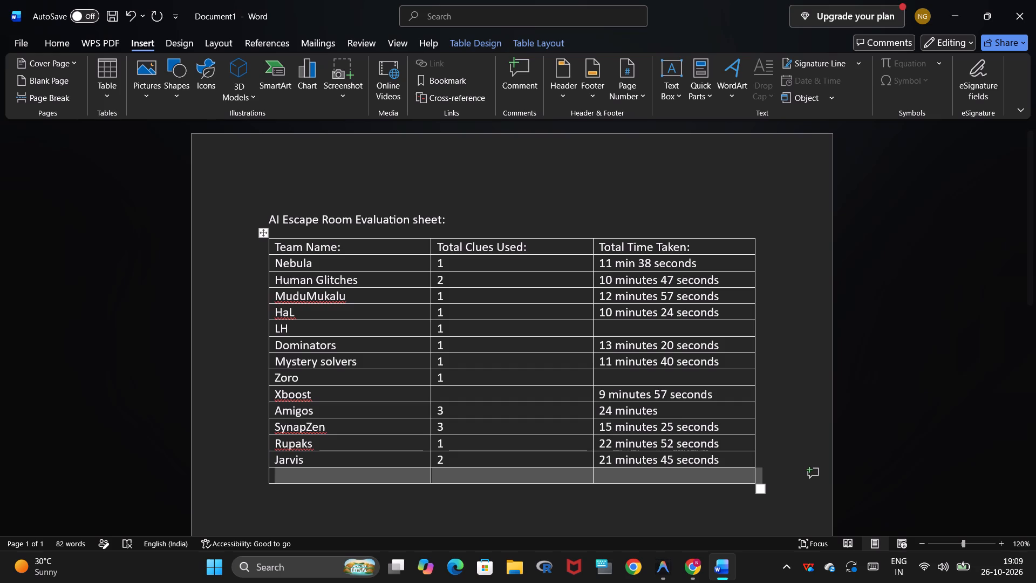
Change the total clues used for team Rupaks to 2.
{"action": "left_click", "coordinate": [446, 446]}
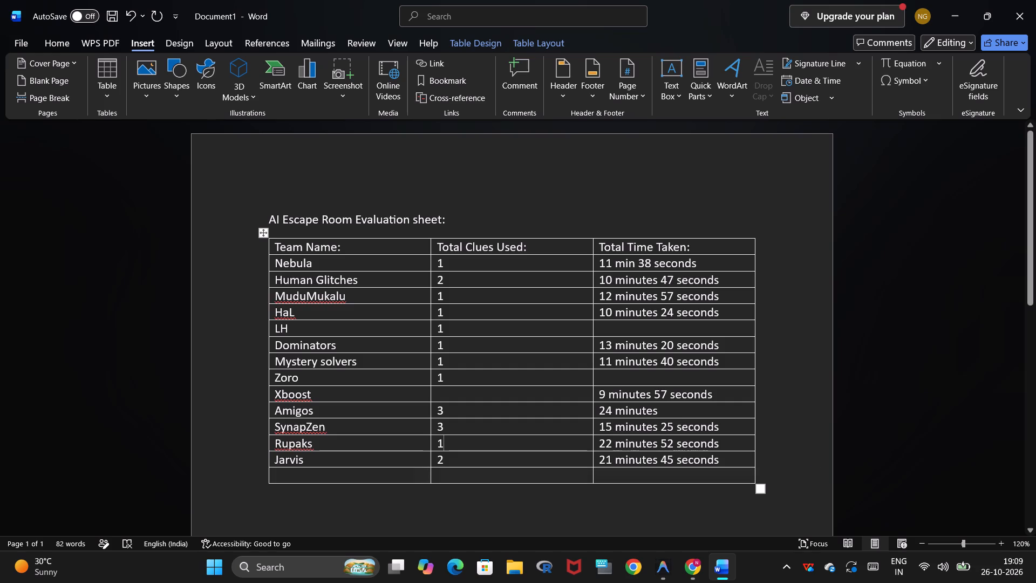
{"action": "key", "text": "BackSpace"}
{"action": "key", "text": "2"}
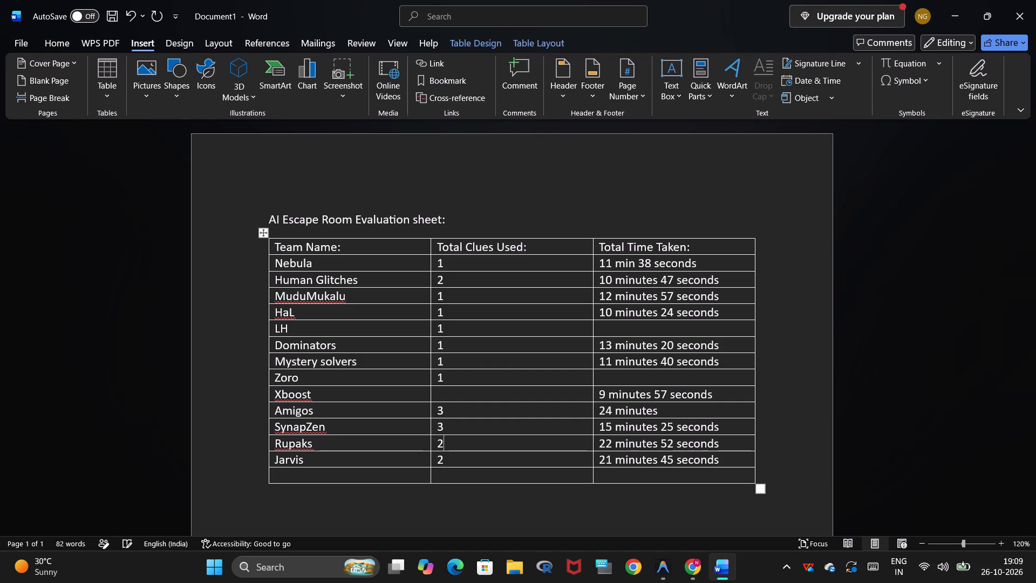
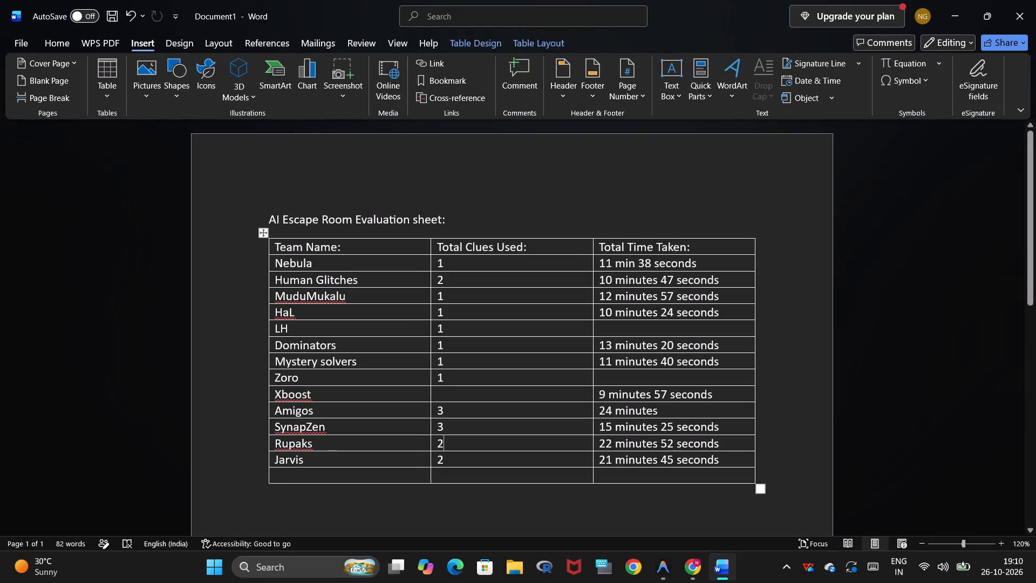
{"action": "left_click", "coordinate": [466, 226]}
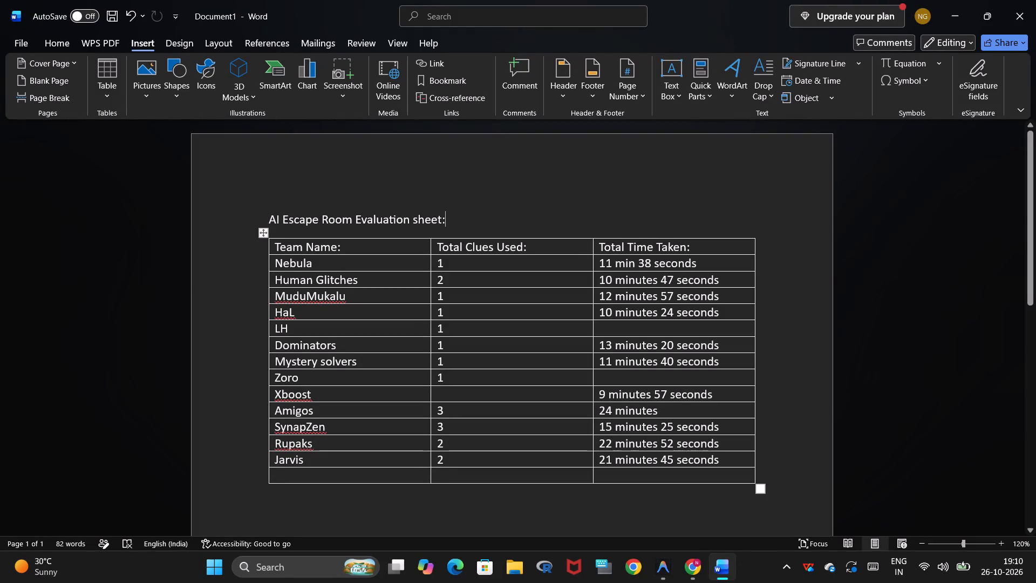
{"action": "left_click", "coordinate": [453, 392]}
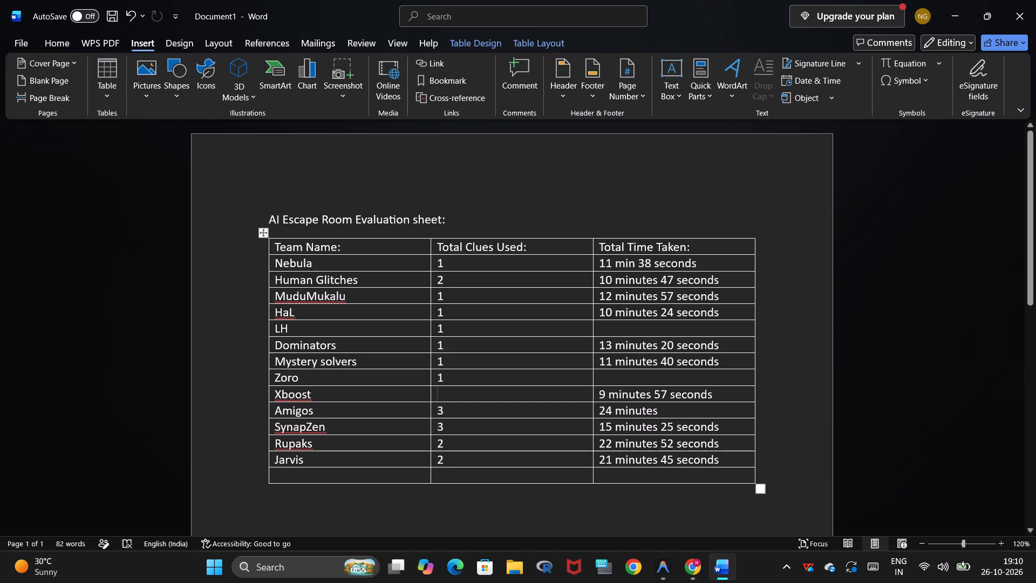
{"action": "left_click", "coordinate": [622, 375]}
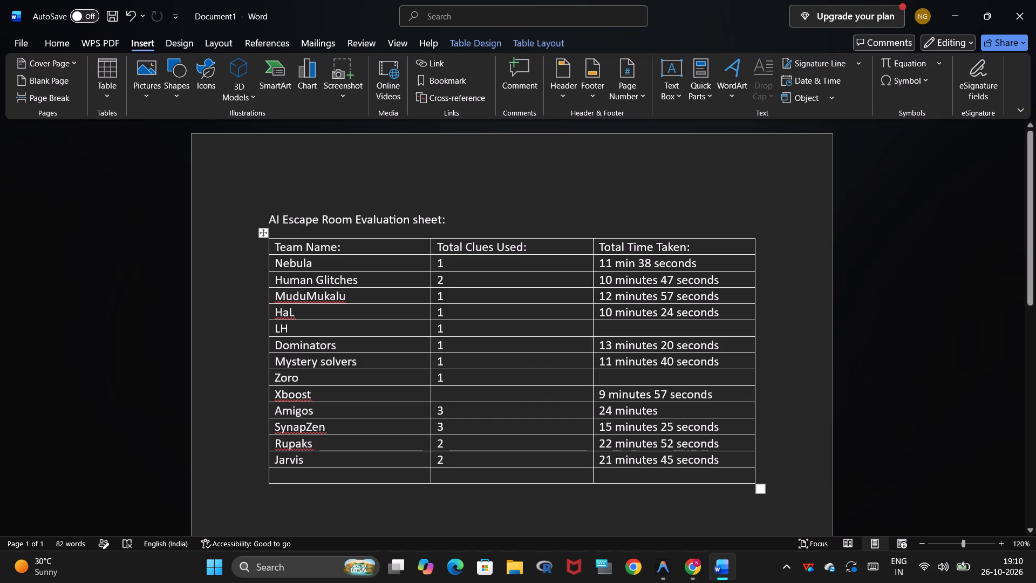
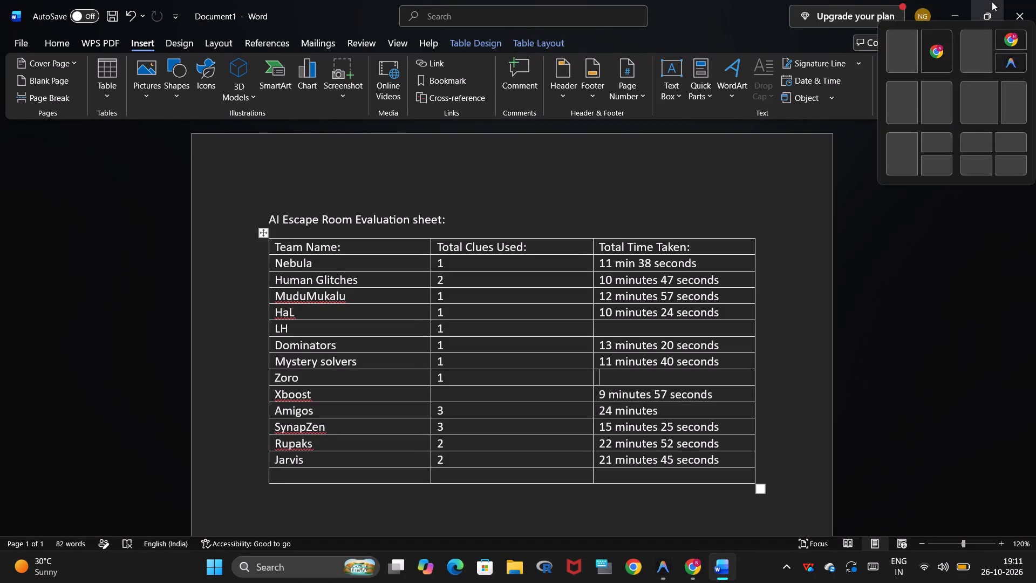
Turn off Wi-Fi in the system's quick settings.
{"action": "left_click", "coordinate": [942, 582]}
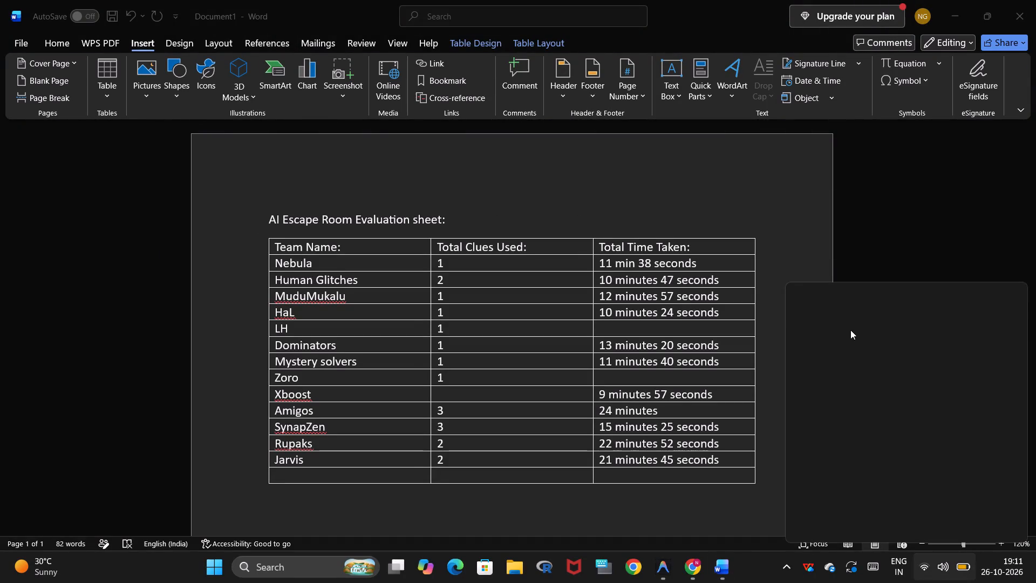
{"action": "left_click", "coordinate": [849, 329]}
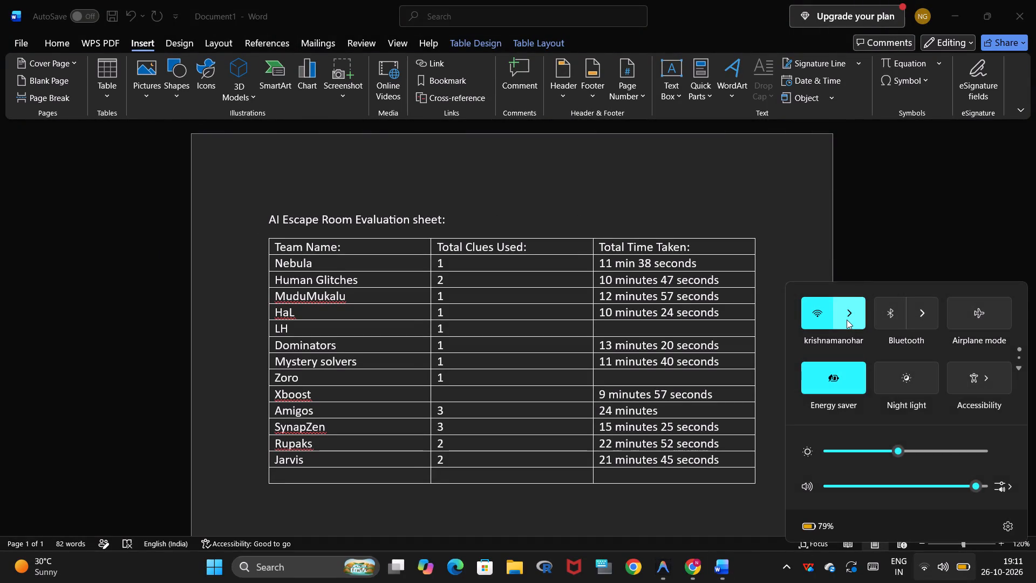
{"action": "left_click", "coordinate": [847, 320]}
{"action": "left_click", "coordinate": [1019, 287]}
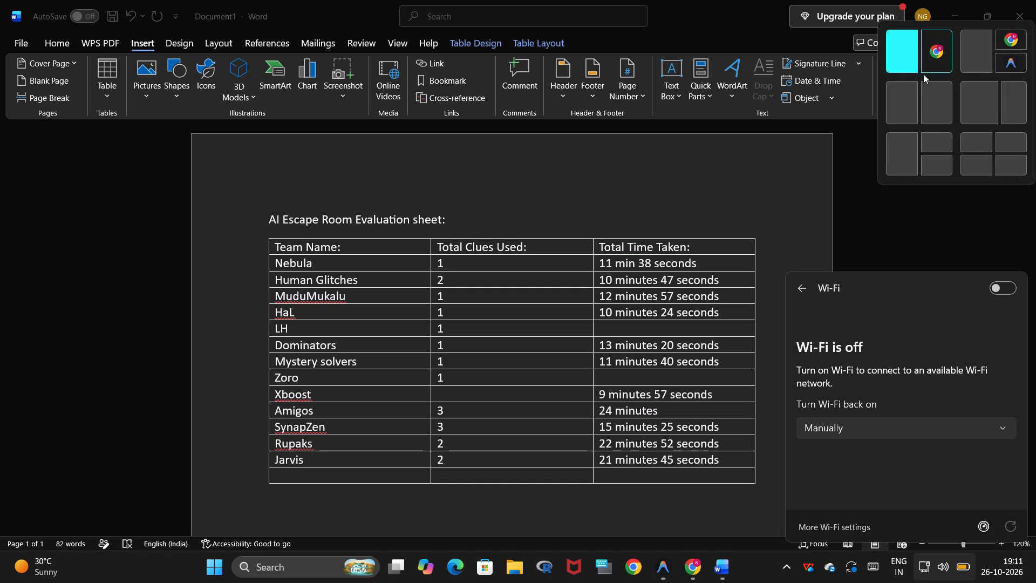
Arrange the evaluation sheet document and the Chrome window side by side in two equal halves.
{"action": "left_click", "coordinate": [903, 67]}
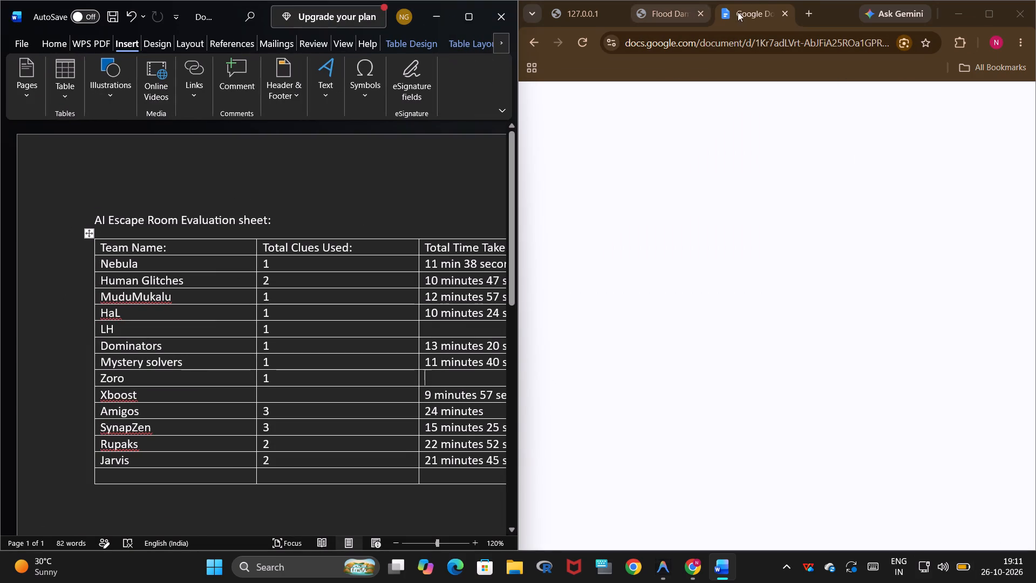
Search for "google sheets" in a new Chrome tab and open the "Google Sheets: Sign-in" result.
{"action": "left_click", "coordinate": [806, 9]}
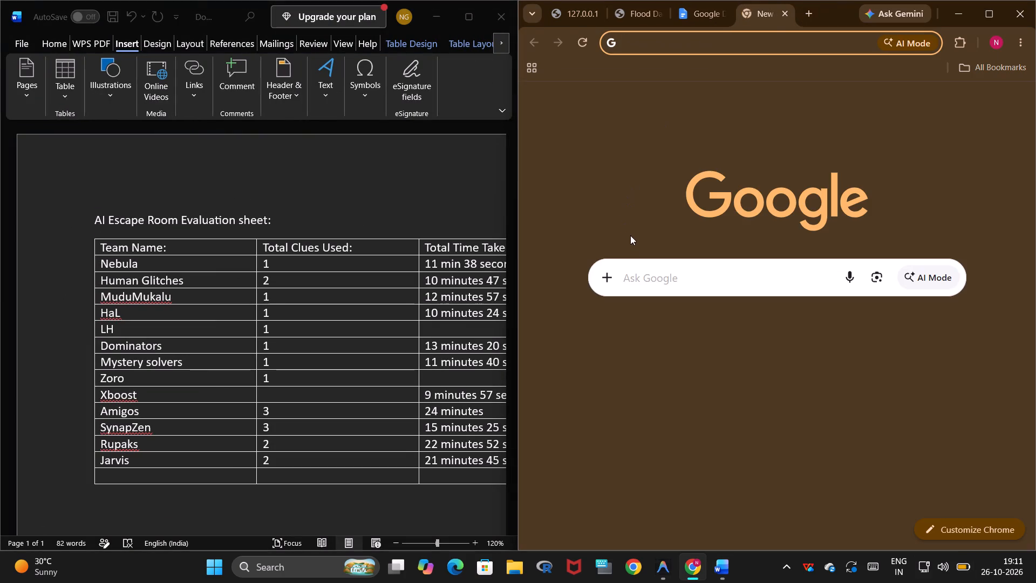
{"action": "left_click", "coordinate": [630, 282]}
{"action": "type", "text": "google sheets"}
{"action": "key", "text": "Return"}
{"action": "left_click", "coordinate": [608, 226]}
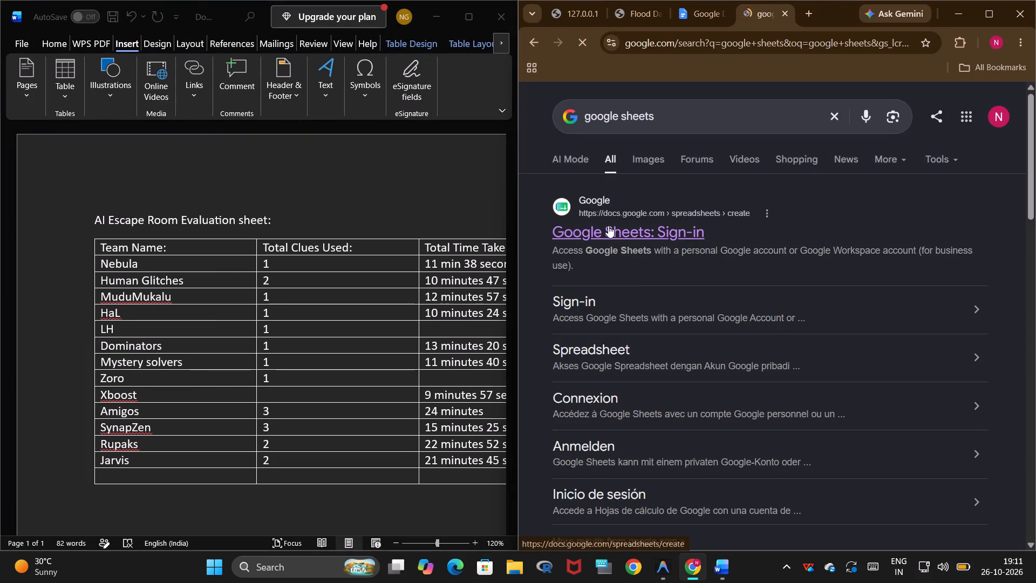
{"action": "scroll", "coordinate": [444, 214], "scroll_direction": "left", "scroll_amount": 2}
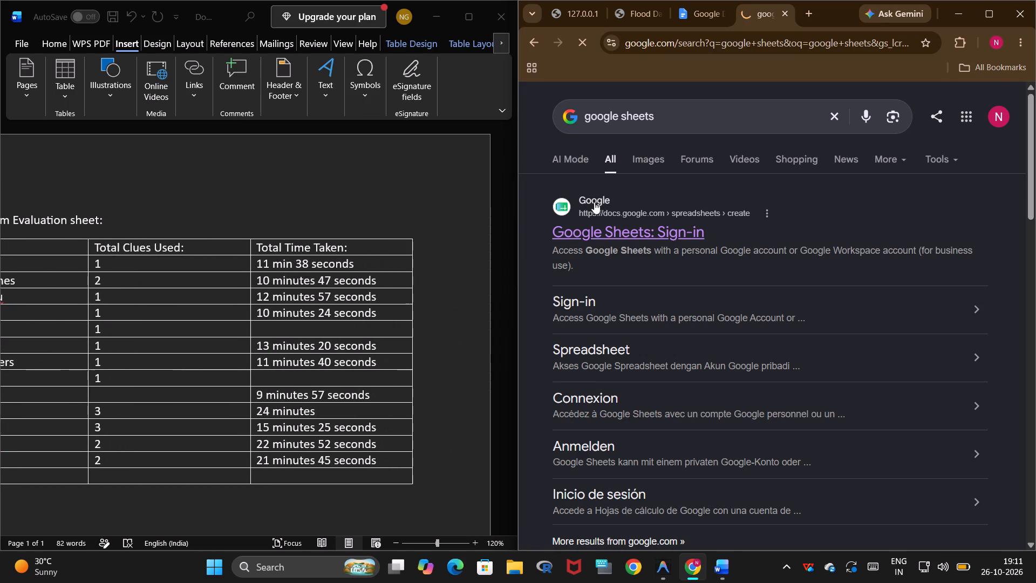
{"action": "left_click", "coordinate": [595, 228]}
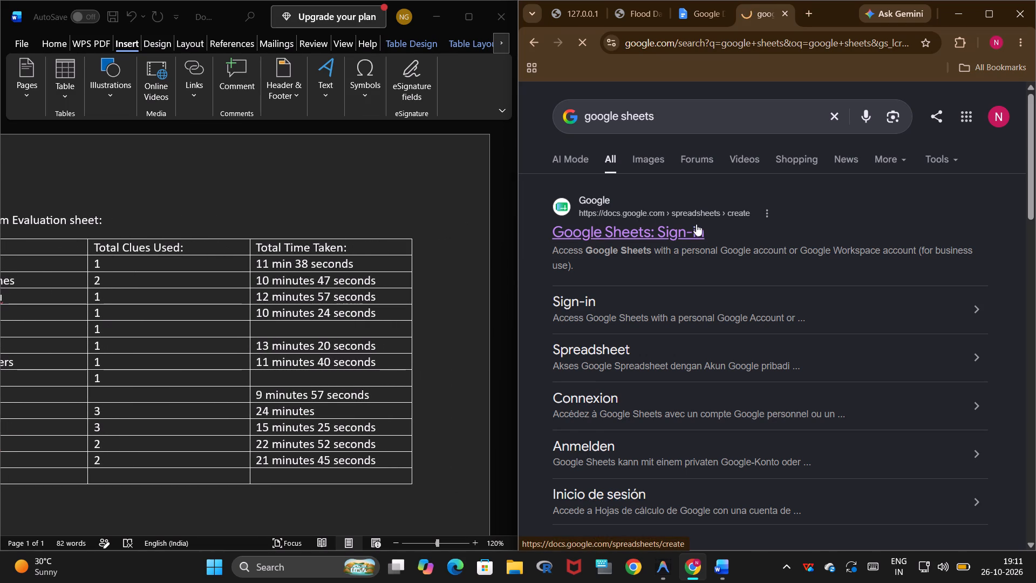
Switch to Google Sheets and open the "ai escape room" spreadsheet from the list of recent spreadsheets.
{"action": "scroll", "coordinate": [456, 271], "scroll_direction": "right", "scroll_amount": 1}
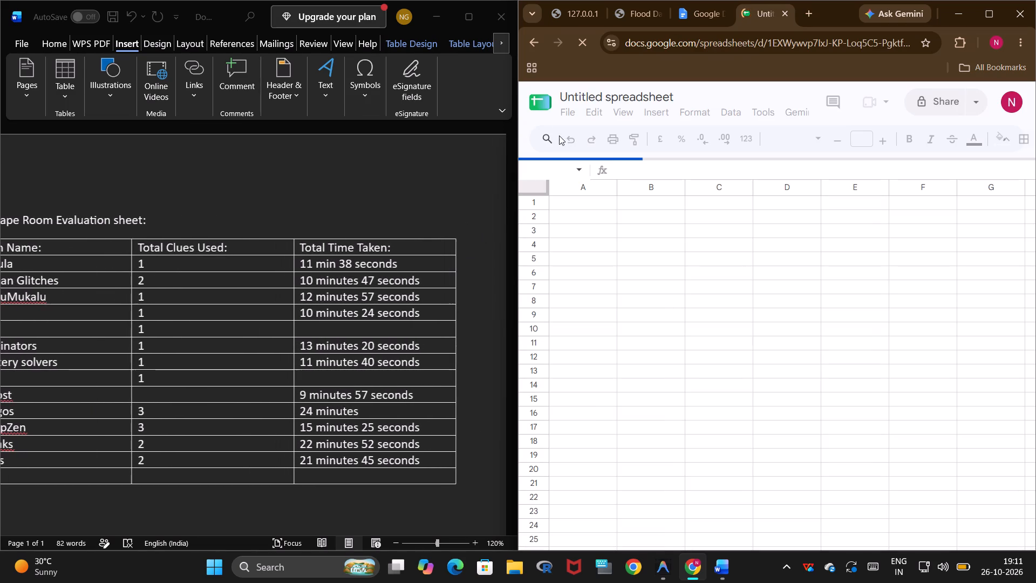
{"action": "left_click", "coordinate": [542, 94]}
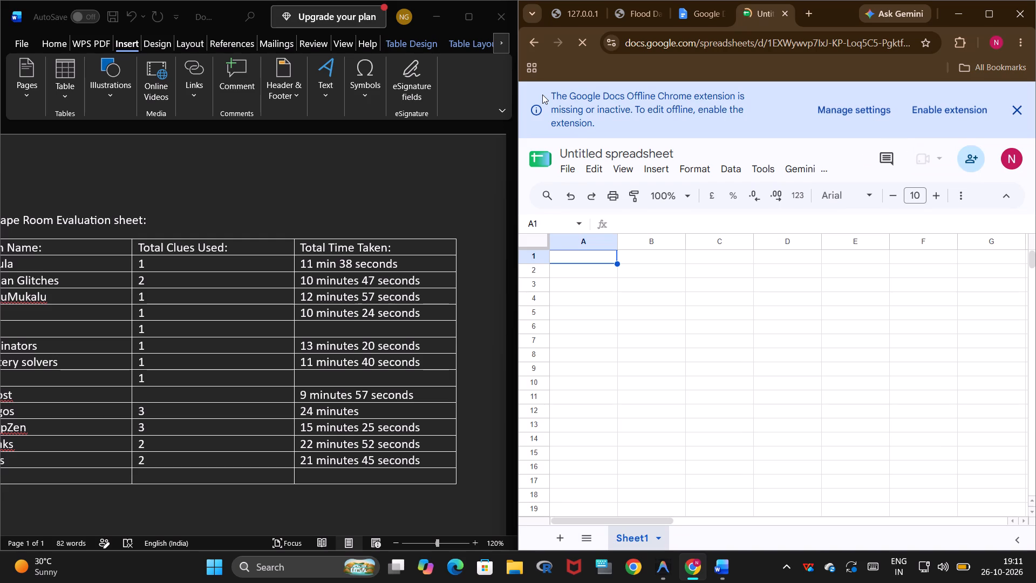
{"action": "left_click", "coordinate": [540, 155]}
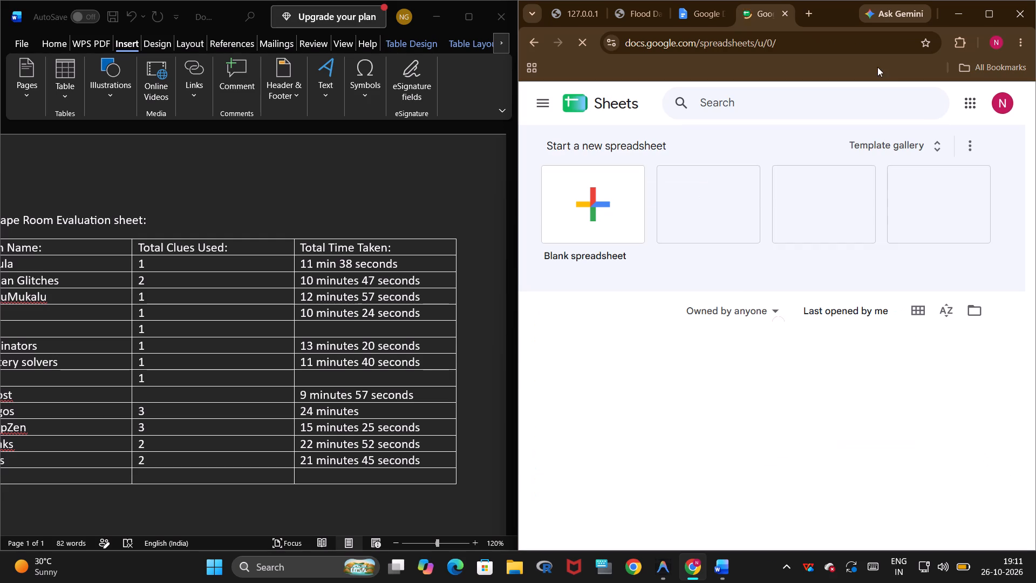
{"action": "scroll", "coordinate": [740, 384], "scroll_direction": "down", "scroll_amount": 1}
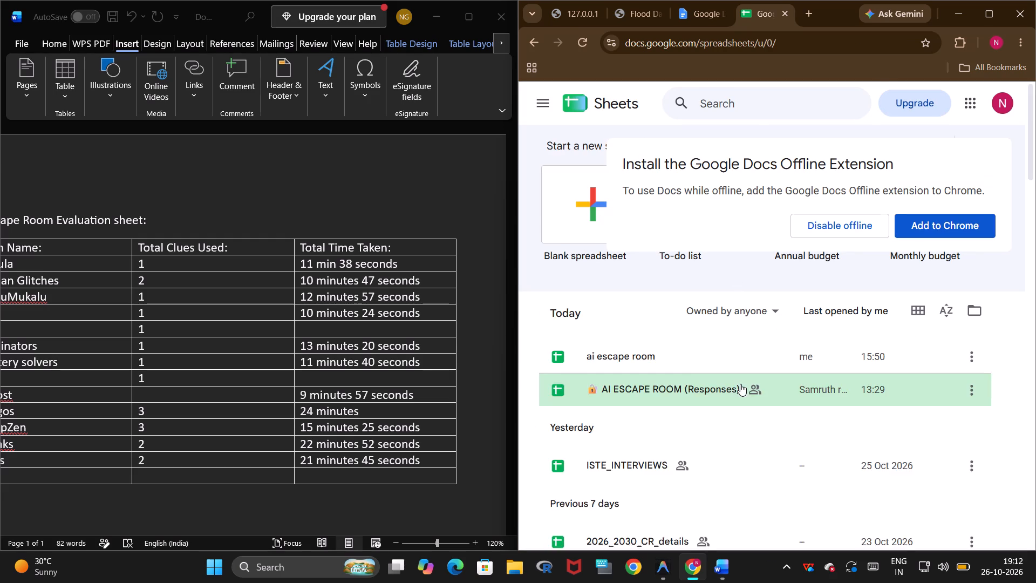
{"action": "scroll", "coordinate": [740, 384], "scroll_direction": "down", "scroll_amount": 2}
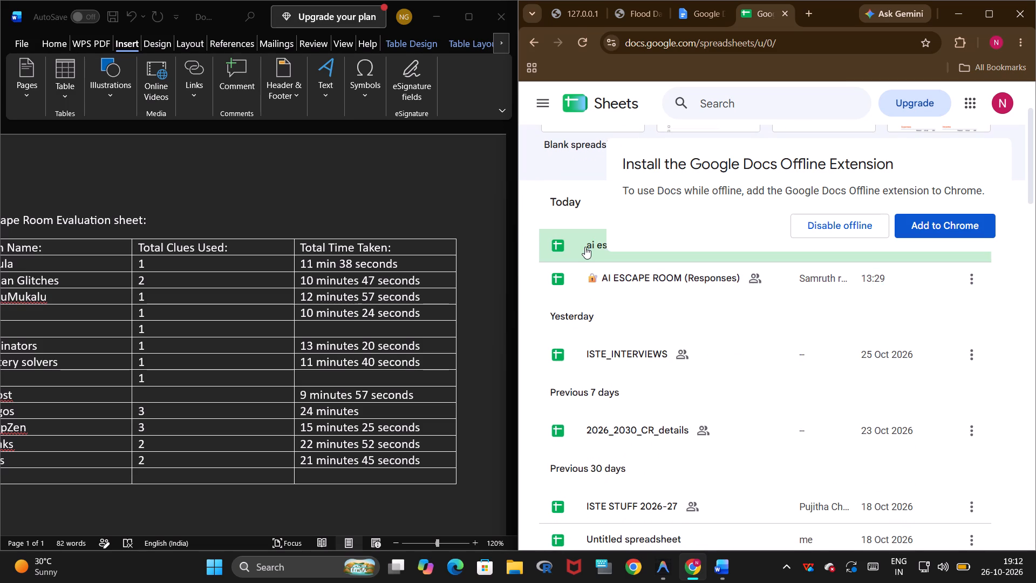
{"action": "left_click", "coordinate": [585, 247]}
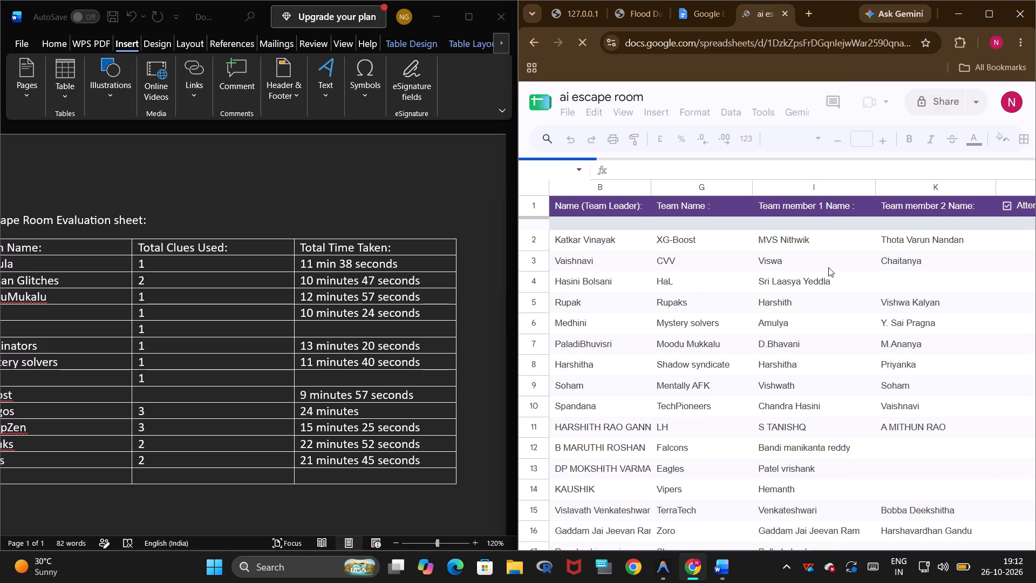
Search the responses sheet for "nebula" and check that team's Attended box.
{"action": "scroll", "coordinate": [813, 294], "scroll_direction": "left", "scroll_amount": 4}
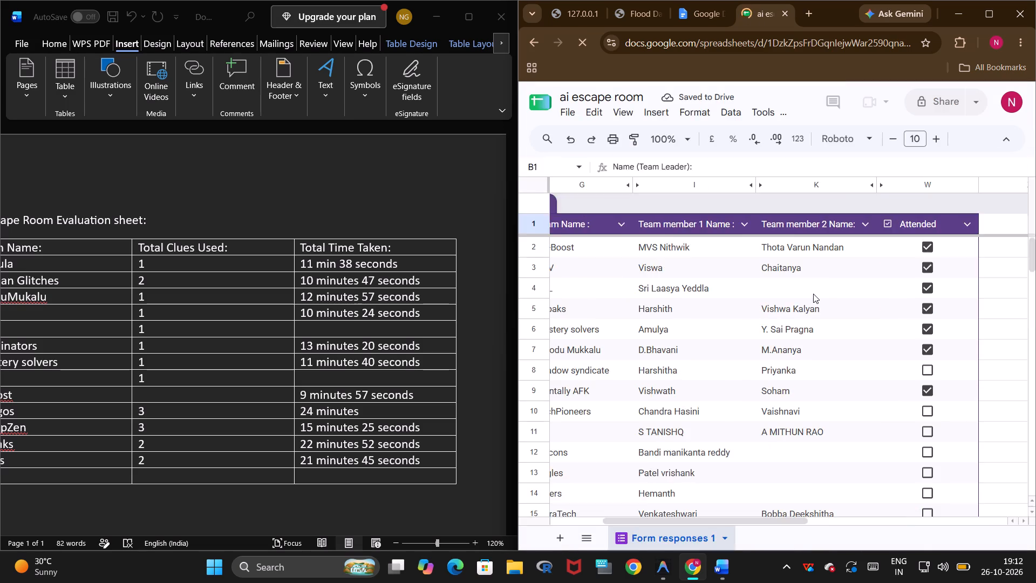
{"action": "scroll", "coordinate": [813, 294], "scroll_direction": "down", "scroll_amount": 1}
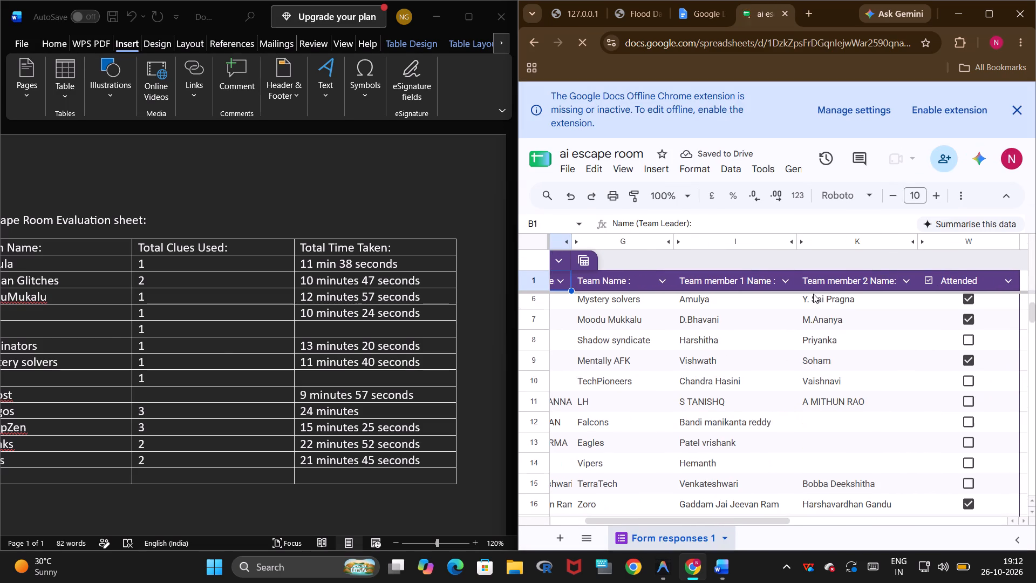
{"action": "scroll", "coordinate": [313, 289], "scroll_direction": "right", "scroll_amount": 1}
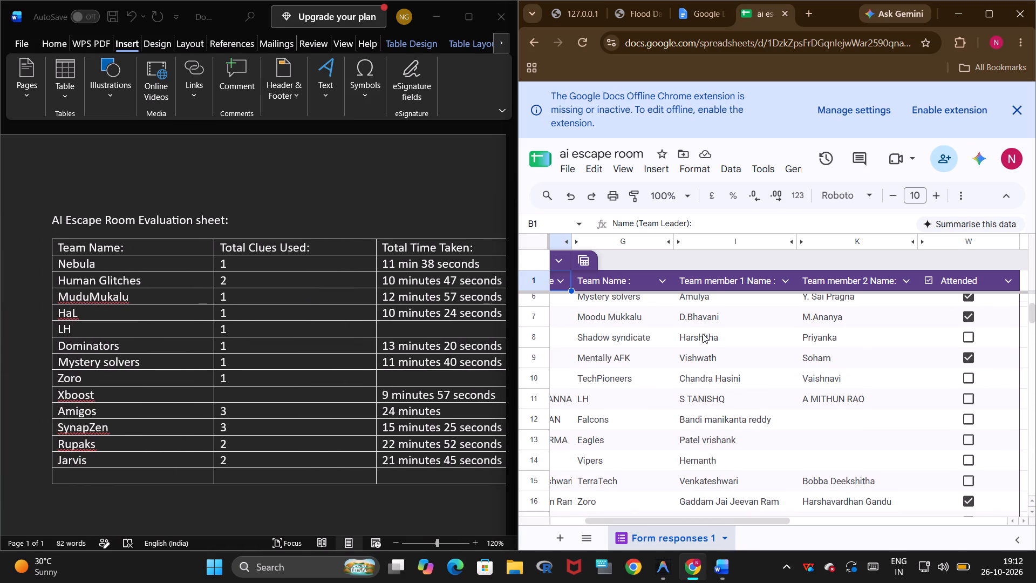
{"action": "scroll", "coordinate": [744, 388], "scroll_direction": "up", "scroll_amount": 5}
{"action": "scroll", "coordinate": [744, 388], "scroll_direction": "right", "scroll_amount": 1}
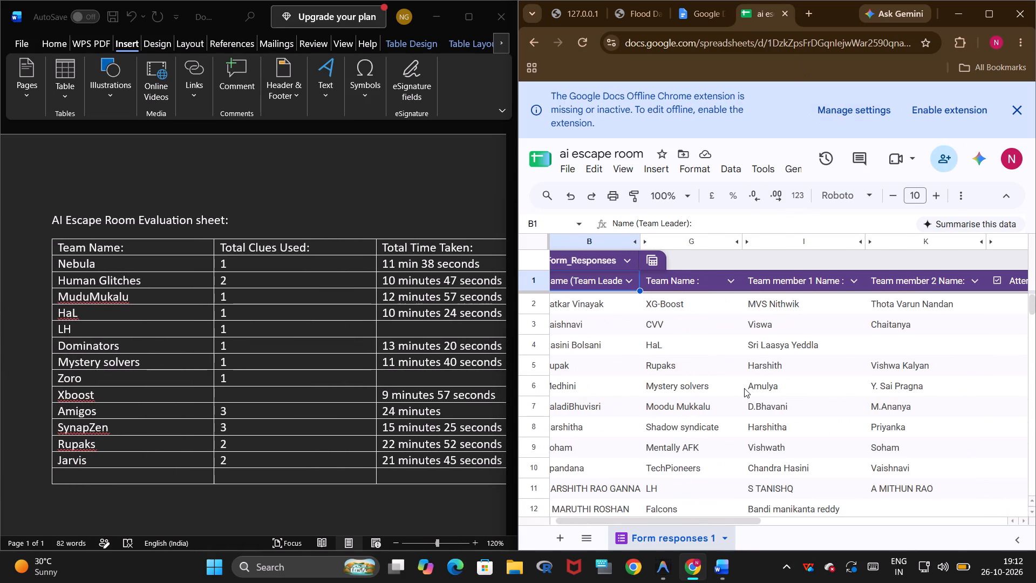
{"action": "key", "text": "ctrl+f"}
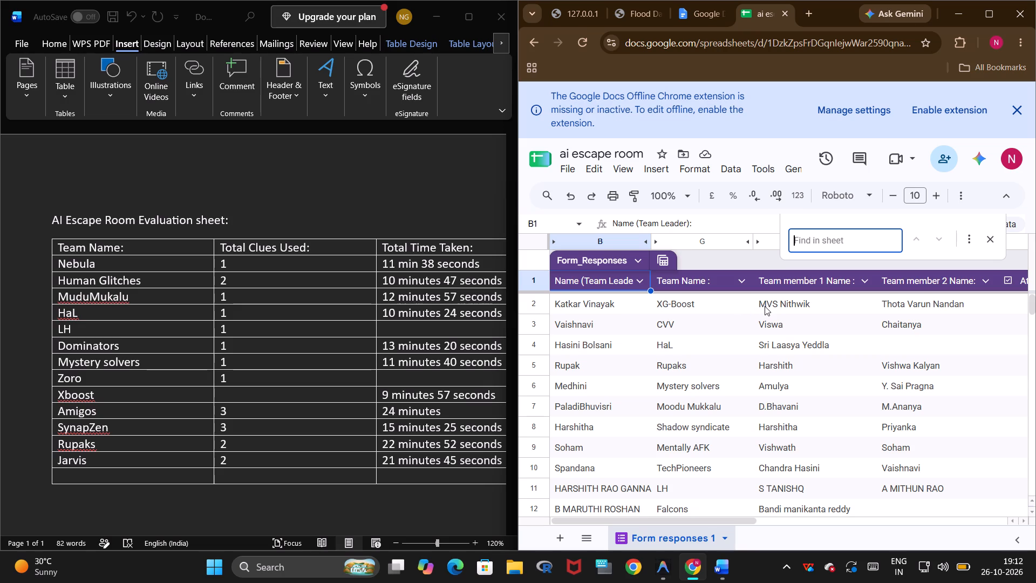
{"action": "type", "text": "nebula"}
{"action": "scroll", "coordinate": [874, 396], "scroll_direction": "left", "scroll_amount": 2}
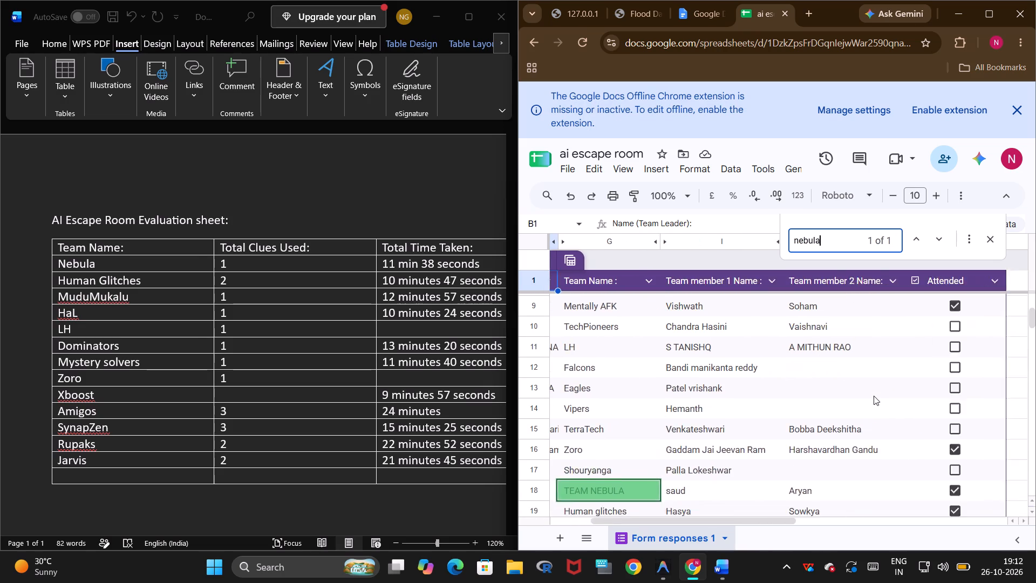
{"action": "scroll", "coordinate": [874, 396], "scroll_direction": "left", "scroll_amount": 1}
Search the sheet for "human" and check the Attended box of the Human Glitches team.
{"action": "key", "text": "BackSpace"}
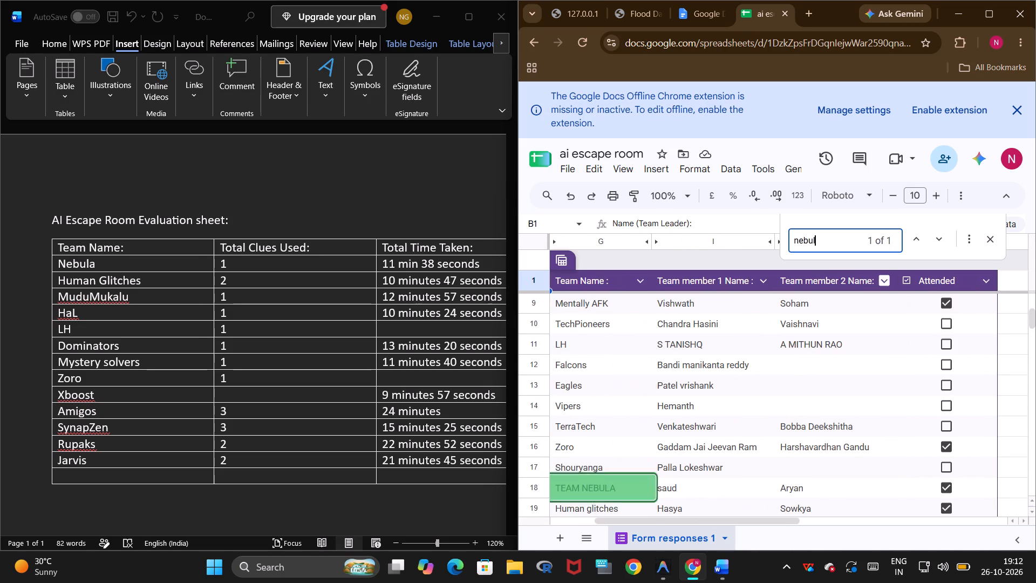
{"action": "key", "text": "BackSpace"}
{"action": "key", "text": "BackSpace"}
{"action": "key", "text": "BackSpace"}
{"action": "key", "text": "BackSpace"}
{"action": "key", "text": "BackSpace"}
{"action": "type", "text": "human"}
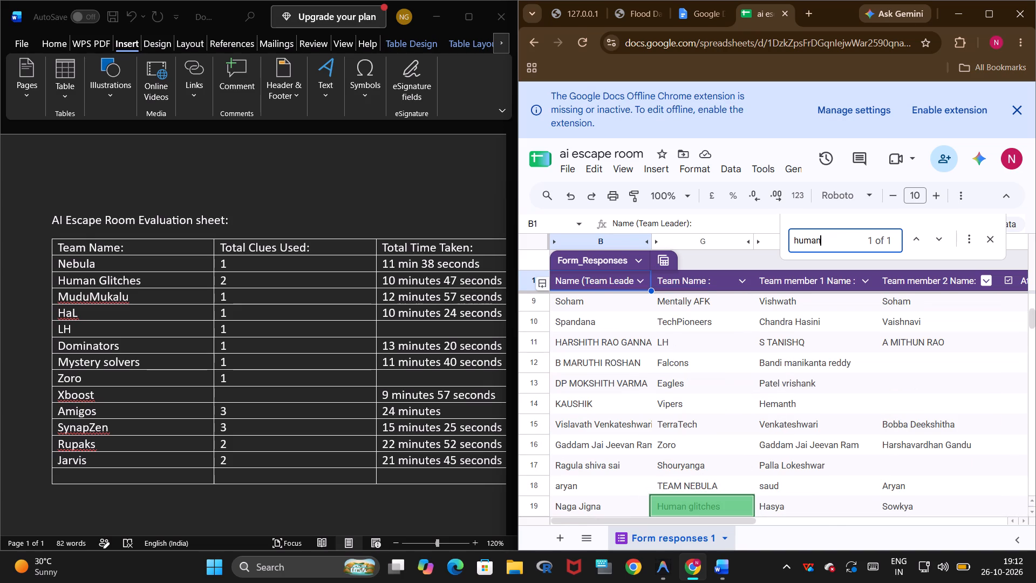
{"action": "scroll", "coordinate": [930, 429], "scroll_direction": "left", "scroll_amount": 2}
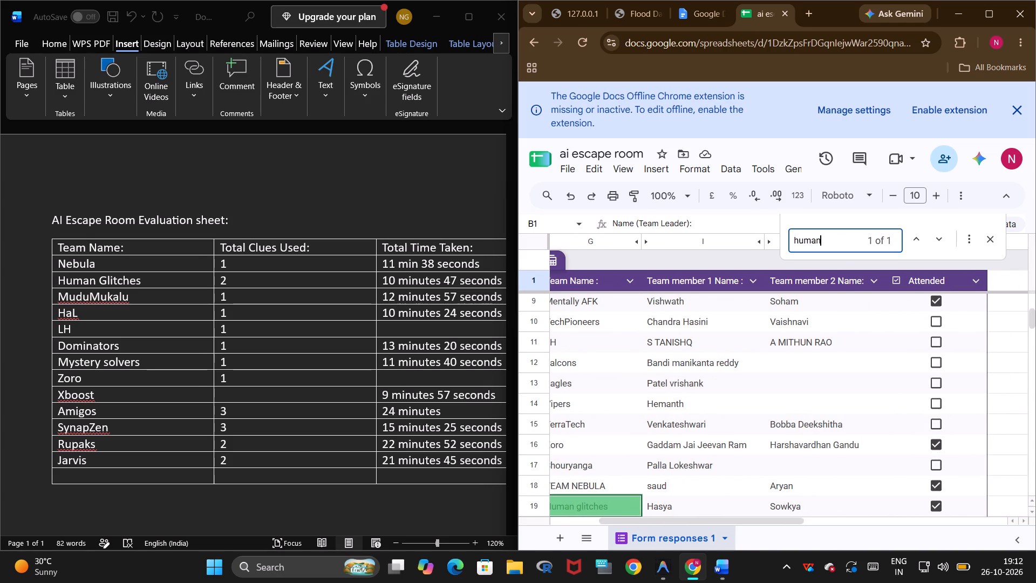
Search the sheet for the team name "mudumukalu" as spelled in the evaluation table.
{"action": "key", "text": "BackSpace"}
{"action": "key", "text": "BackSpace"}
{"action": "key", "text": "BackSpace"}
{"action": "key", "text": "BackSpace"}
{"action": "key", "text": "BackSpace"}
{"action": "key", "text": "BackSpace"}
{"action": "key", "text": "BackSpace"}
{"action": "key", "text": "BackSpace"}
{"action": "key", "text": "BackSpace"}
{"action": "type", "text": "mudu"}
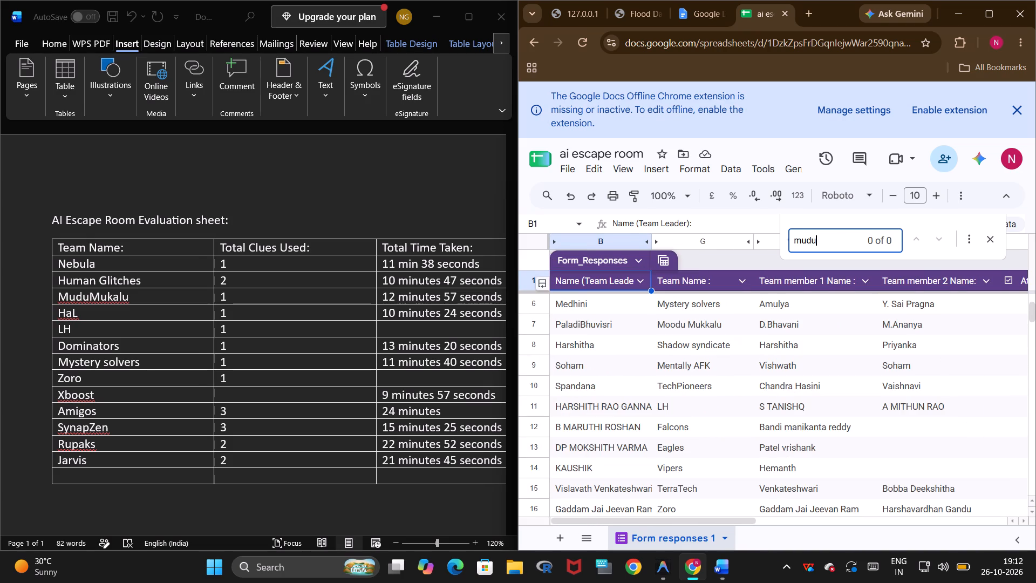
{"action": "type", "text": "mukalu"}
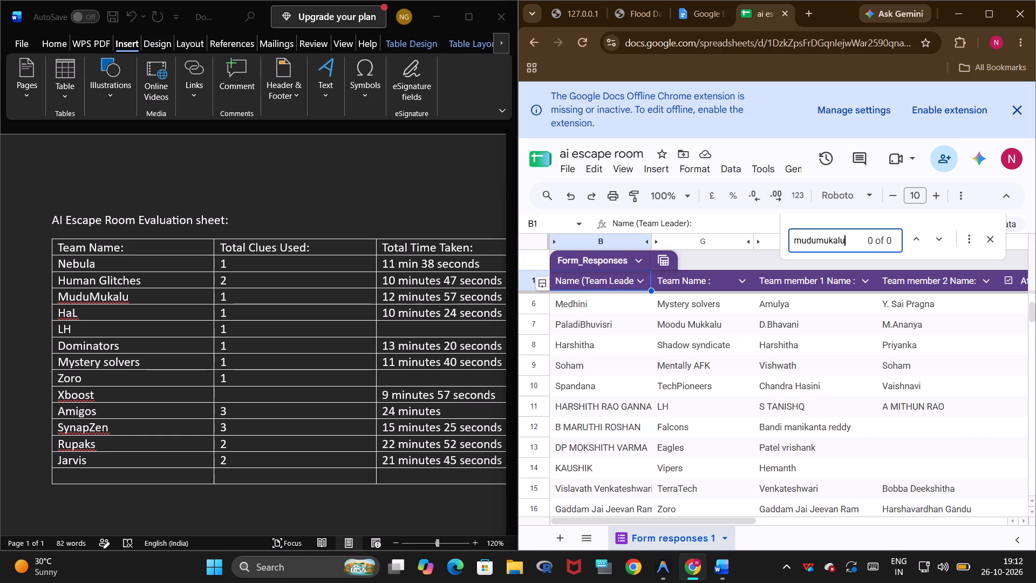
{"action": "key", "text": "Return"}
In the Word evaluation table, correct the spelling of the third team's name to MooduMukkalu.
{"action": "left_click", "coordinate": [76, 294]}
{"action": "left_click", "coordinate": [76, 294]}
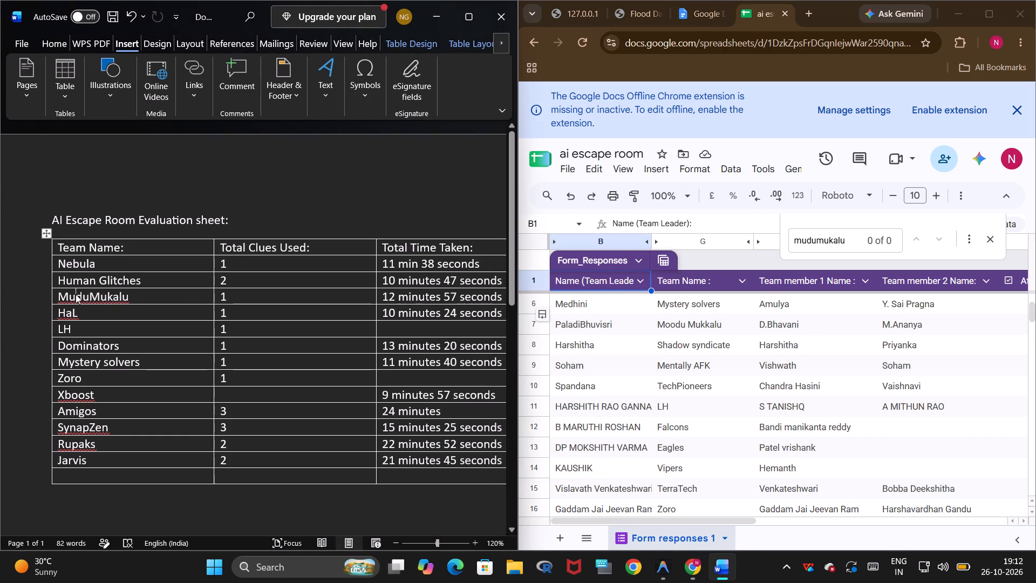
{"action": "key", "text": "BackSpace"}
{"action": "key", "text": "o"}
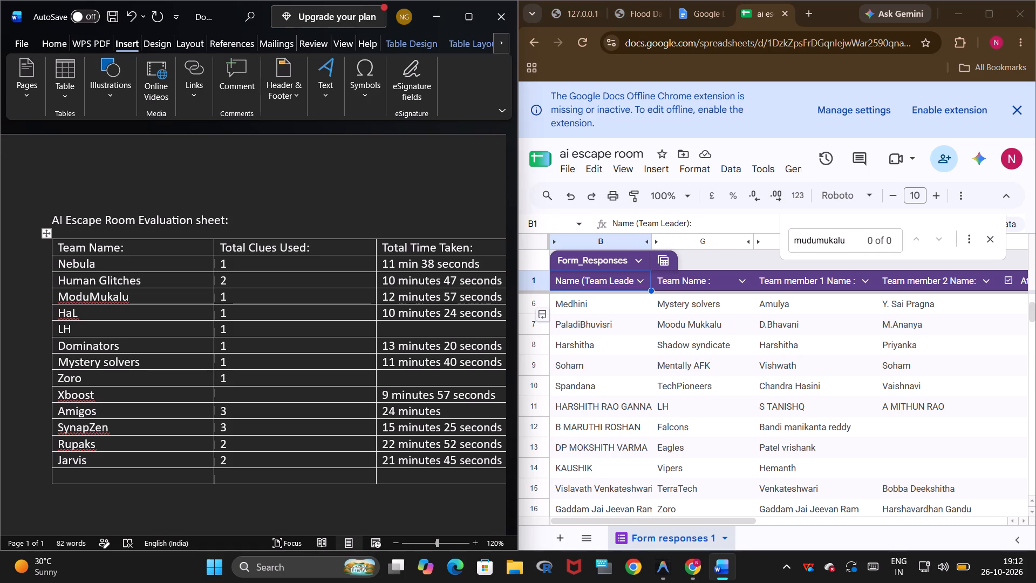
{"action": "key", "text": "o"}
{"action": "key", "text": "Up"}
{"action": "left_click", "coordinate": [119, 299]}
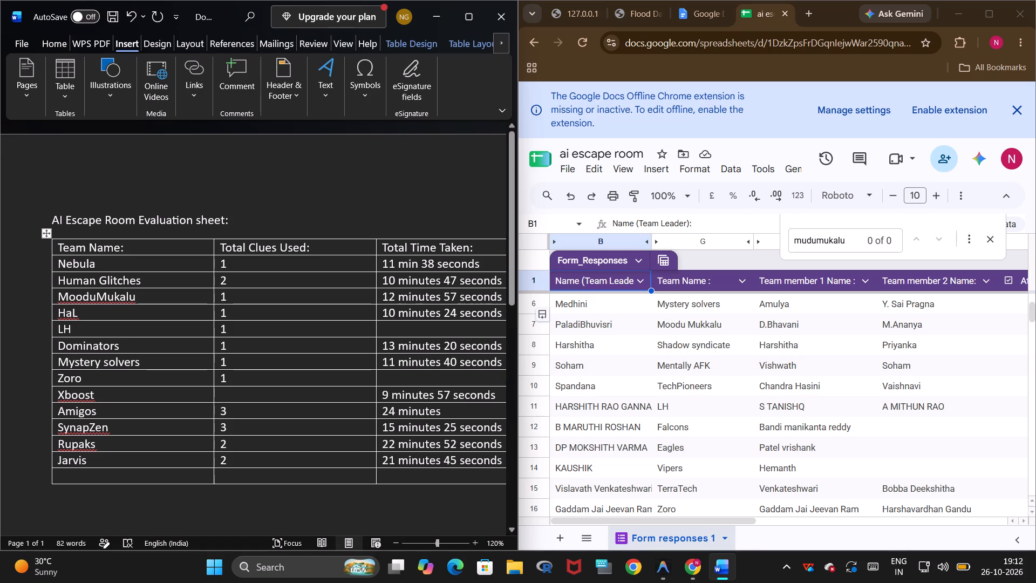
{"action": "key", "text": "k"}
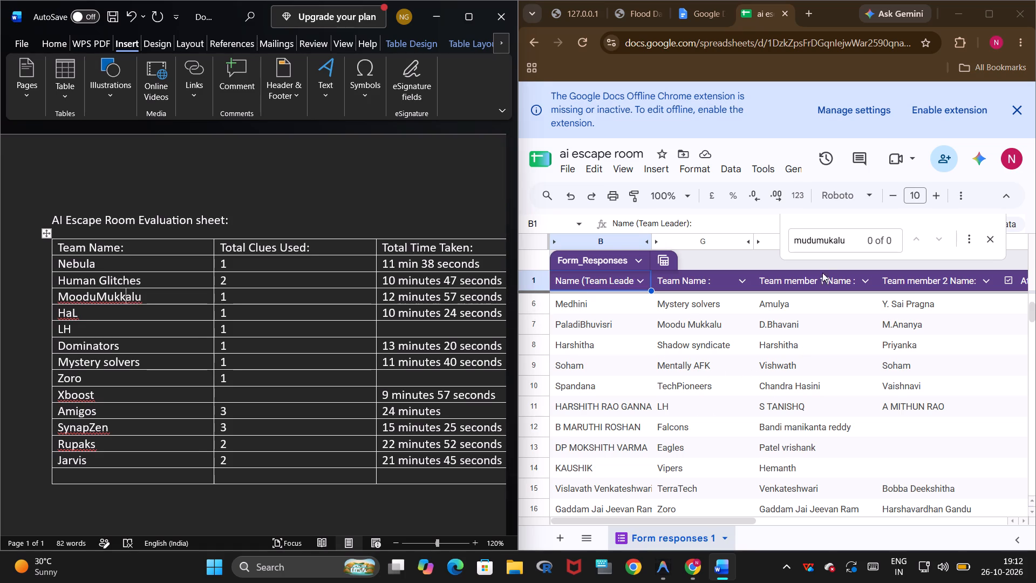
Back in the responses sheet, search for "mood" and check the Attended box of the Moodu Mukkalu team.
{"action": "left_click_drag", "start_coordinate": [847, 238], "coordinate": [781, 227]}
{"action": "key", "text": "BackSpace"}
{"action": "type", "text": "mood"}
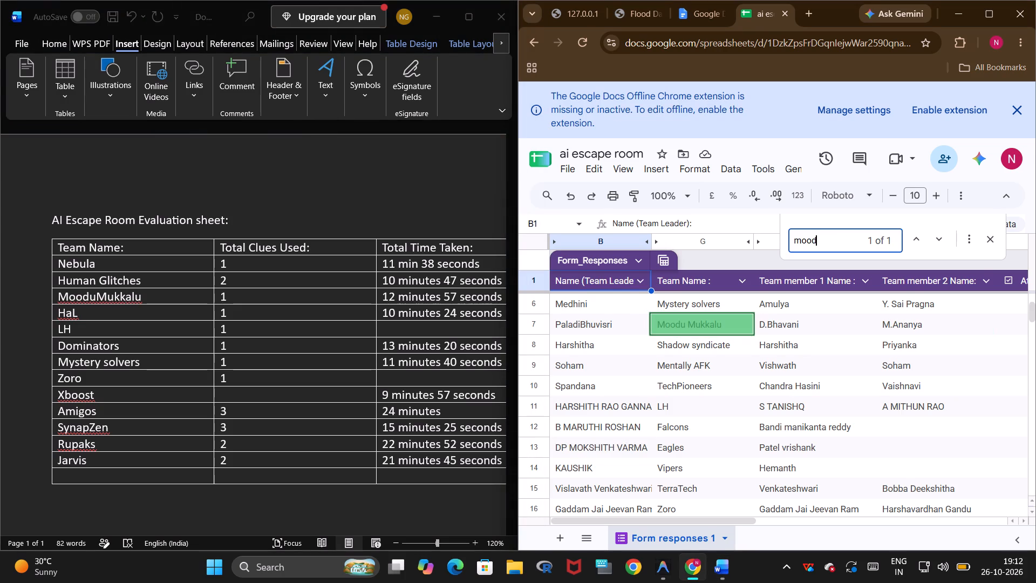
{"action": "scroll", "coordinate": [913, 406], "scroll_direction": "left", "scroll_amount": 2}
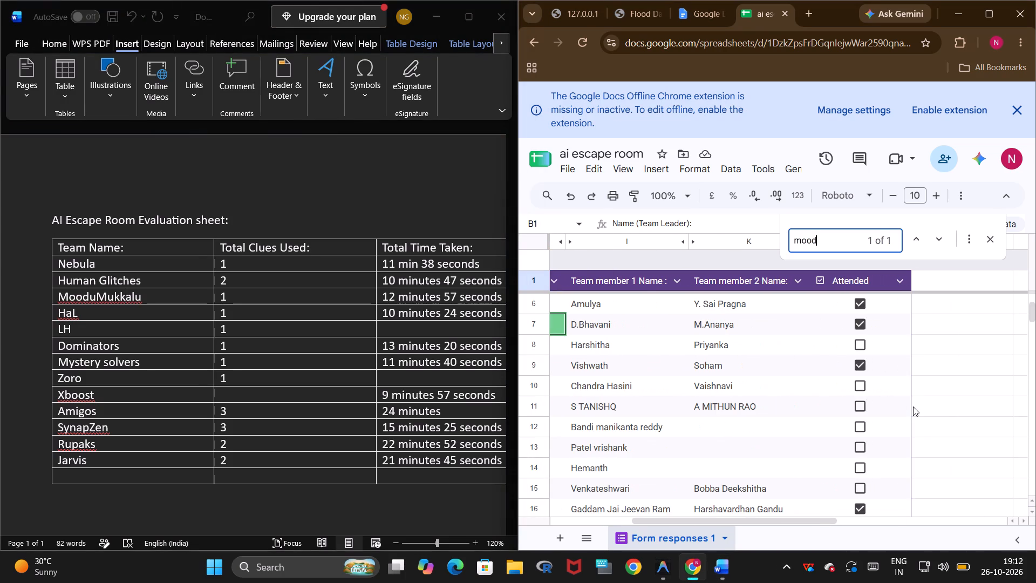
Look up the HaL team in the sheet and check its Attended box.
{"action": "scroll", "coordinate": [913, 406], "scroll_direction": "right", "scroll_amount": 5}
{"action": "left_click_drag", "start_coordinate": [838, 238], "coordinate": [764, 226]}
{"action": "key", "text": "BackSpace"}
{"action": "type", "text": "Hal"}
{"action": "key", "text": "BackSpace"}
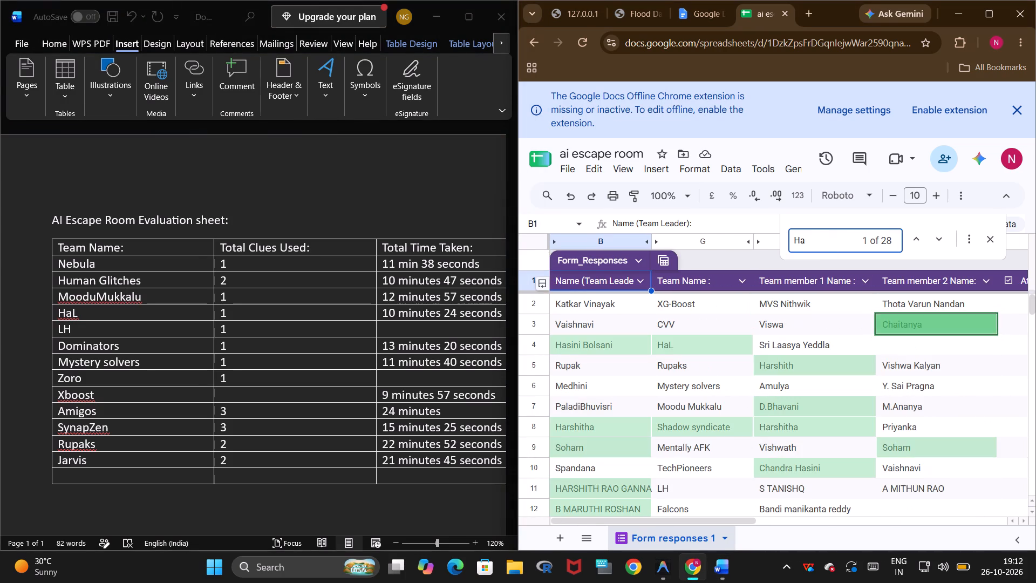
{"action": "scroll", "coordinate": [792, 359], "scroll_direction": "left", "scroll_amount": 2}
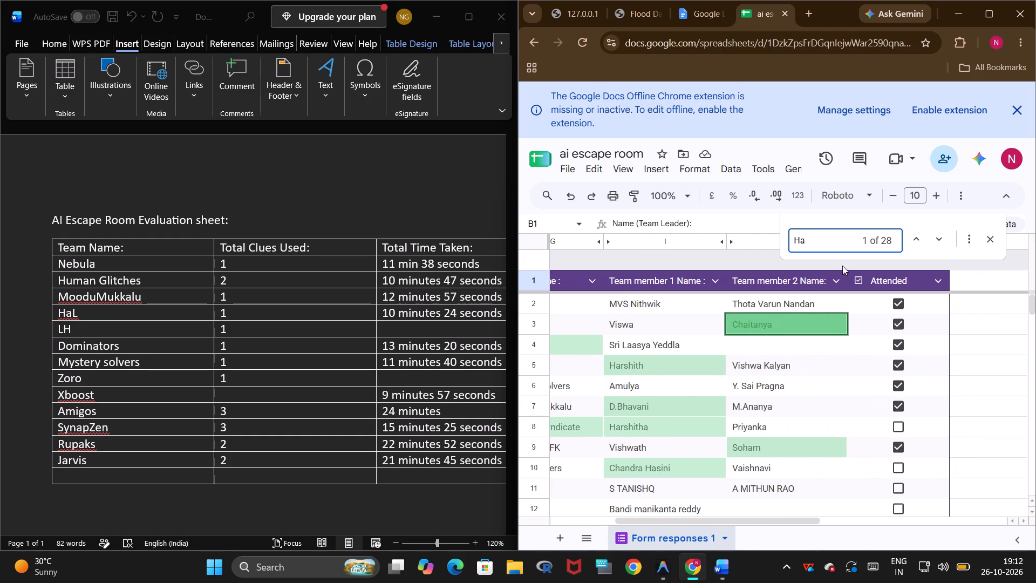
Search the sheet for "LH" and mark that team as Attended.
{"action": "left_click_drag", "start_coordinate": [845, 245], "coordinate": [799, 242]}
{"action": "key", "text": "BackSpace"}
{"action": "key", "text": "BackSpace"}
{"action": "type", "text": "LH"}
{"action": "scroll", "coordinate": [842, 467], "scroll_direction": "left", "scroll_amount": 2}
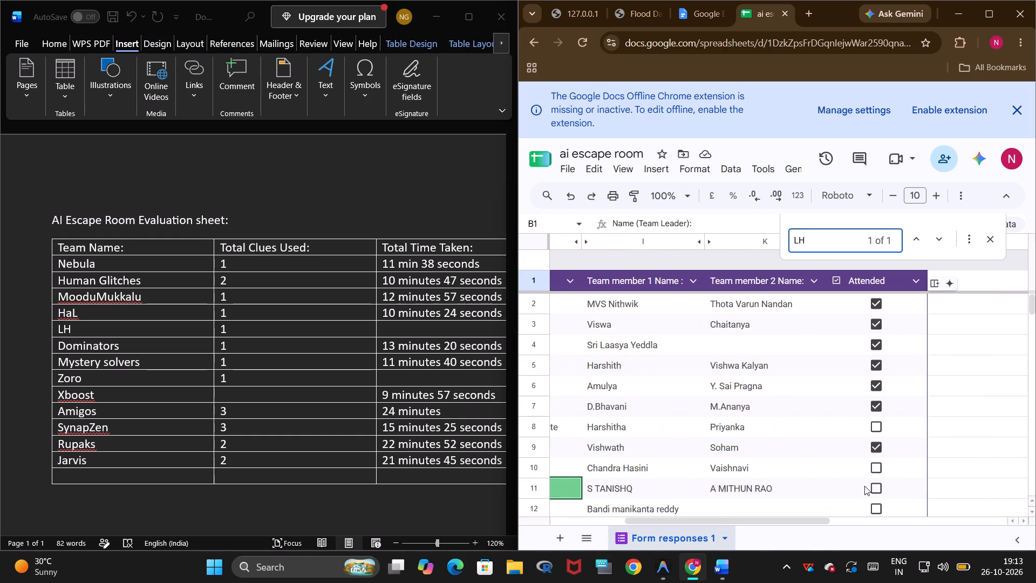
{"action": "left_click", "coordinate": [874, 489]}
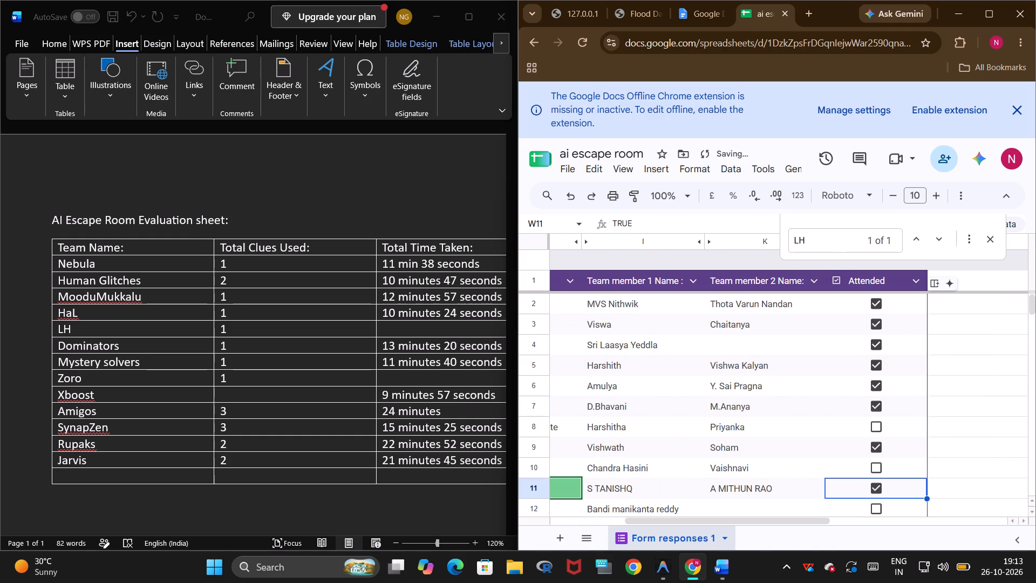
Search the sheet for "Domin" and check the Attended box of the Dominators team.
{"action": "left_click_drag", "start_coordinate": [827, 244], "coordinate": [785, 239]}
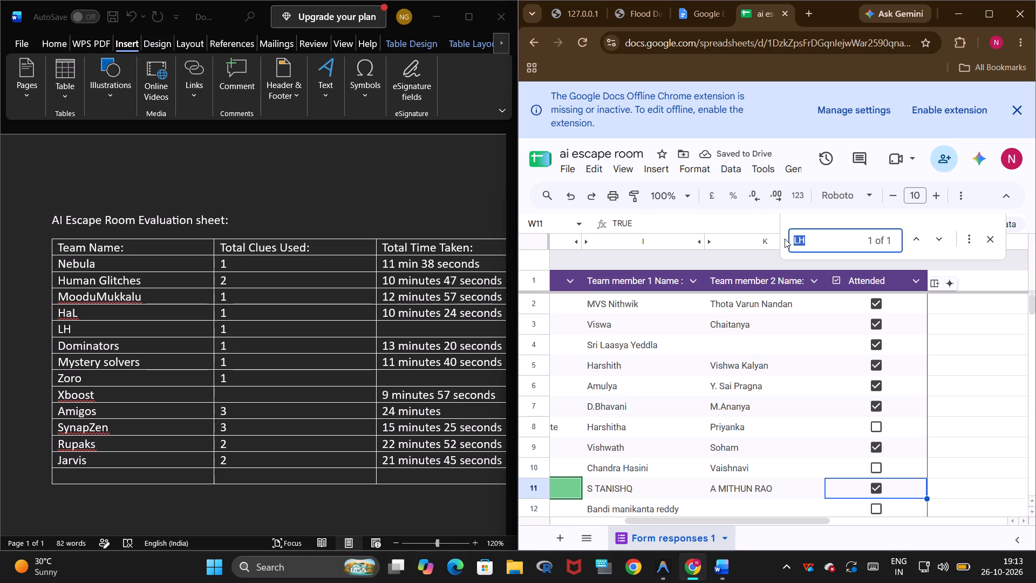
{"action": "type", "text": "Domin"}
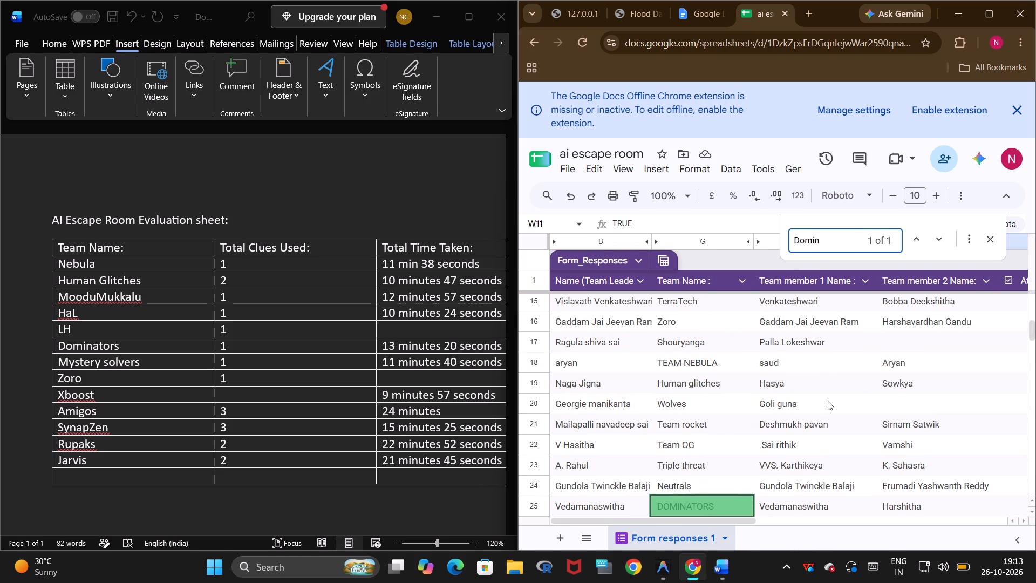
{"action": "scroll", "coordinate": [828, 401], "scroll_direction": "left", "scroll_amount": 2}
{"action": "scroll", "coordinate": [828, 401], "scroll_direction": "right", "scroll_amount": 2}
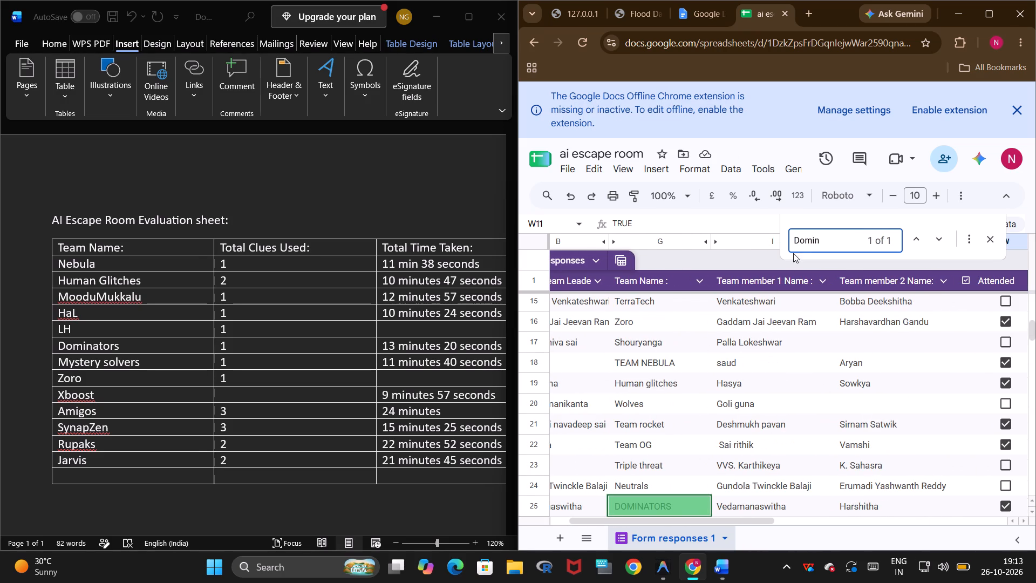
Search the sheet for "myst" and check the Attended box of the Mystery solvers team.
{"action": "left_click_drag", "start_coordinate": [821, 244], "coordinate": [765, 233]}
{"action": "key", "text": "BackSpace"}
{"action": "type", "text": "myst"}
{"action": "scroll", "coordinate": [899, 377], "scroll_direction": "left", "scroll_amount": 2}
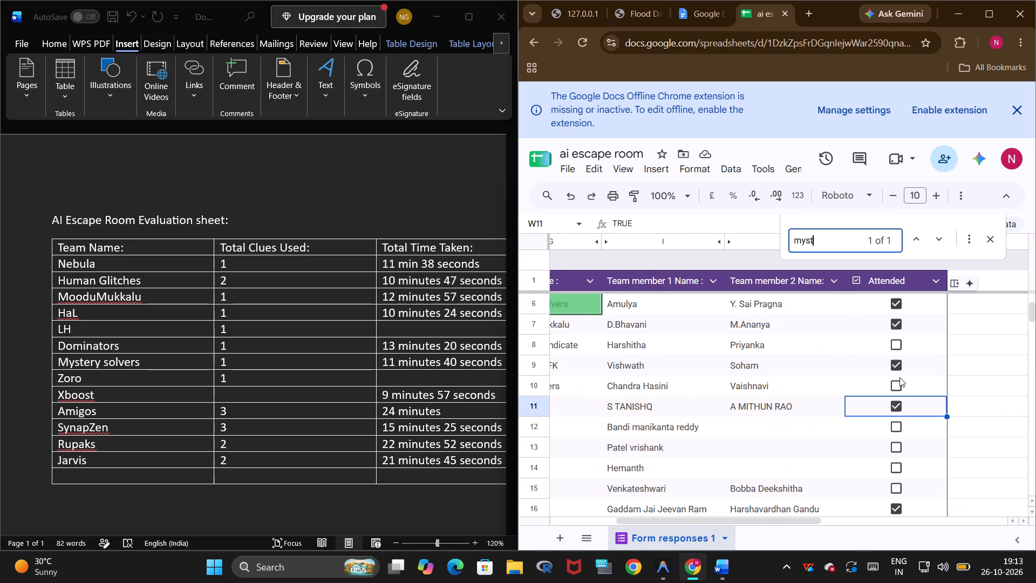
Search the sheet for the Zoro team and check its Attended box.
{"action": "left_click_drag", "start_coordinate": [830, 243], "coordinate": [777, 238]}
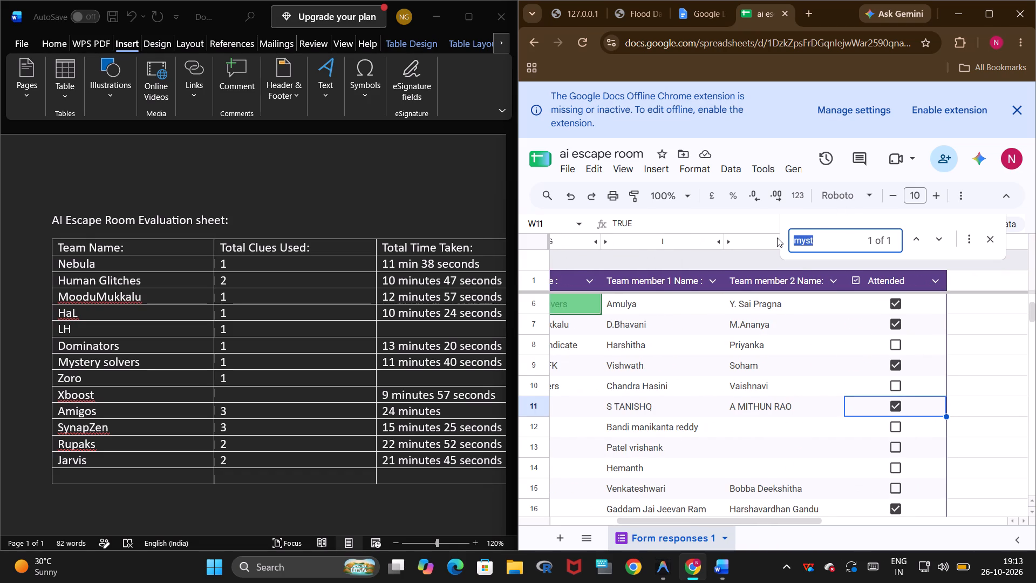
{"action": "type", "text": "zoro"}
{"action": "key", "text": "BackSpace"}
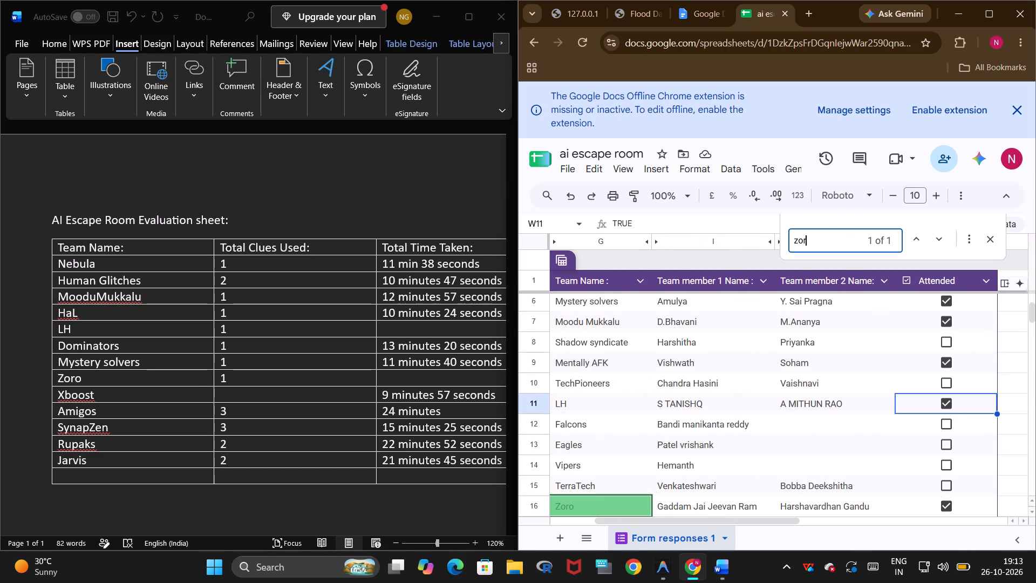
Search the sheet for the Xboost team, shortening the search term to "x".
{"action": "key", "text": "BackSpace"}
{"action": "key", "text": "BackSpace"}
{"action": "key", "text": "BackSpace"}
{"action": "key", "text": "BackSpace"}
{"action": "key", "text": "BackSpace"}
{"action": "type", "text": "xboos"}
{"action": "key", "text": "BackSpace"}
{"action": "key", "text": "BackSpace"}
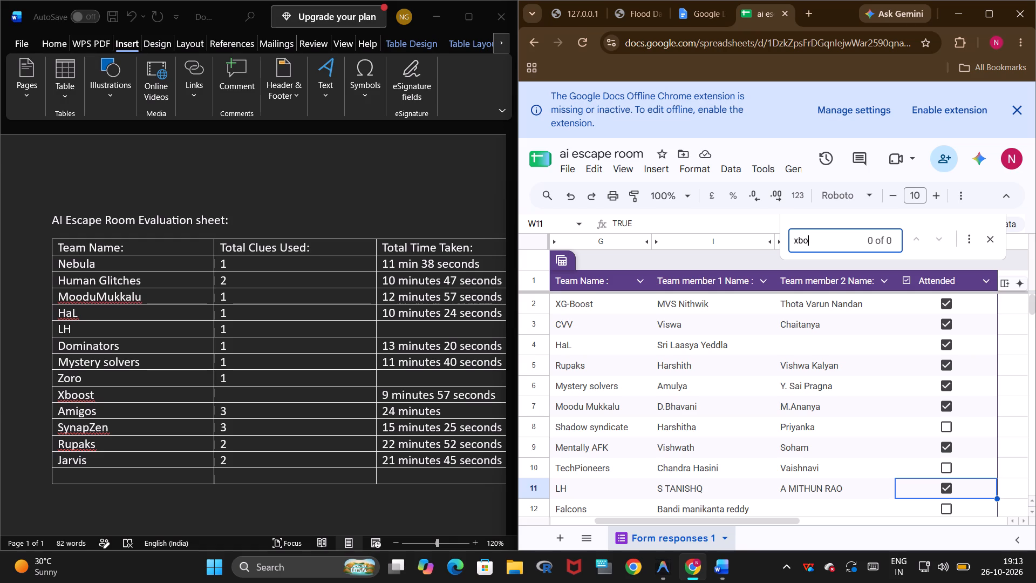
{"action": "key", "text": "BackSpace"}
{"action": "key", "text": "BackSpace"}
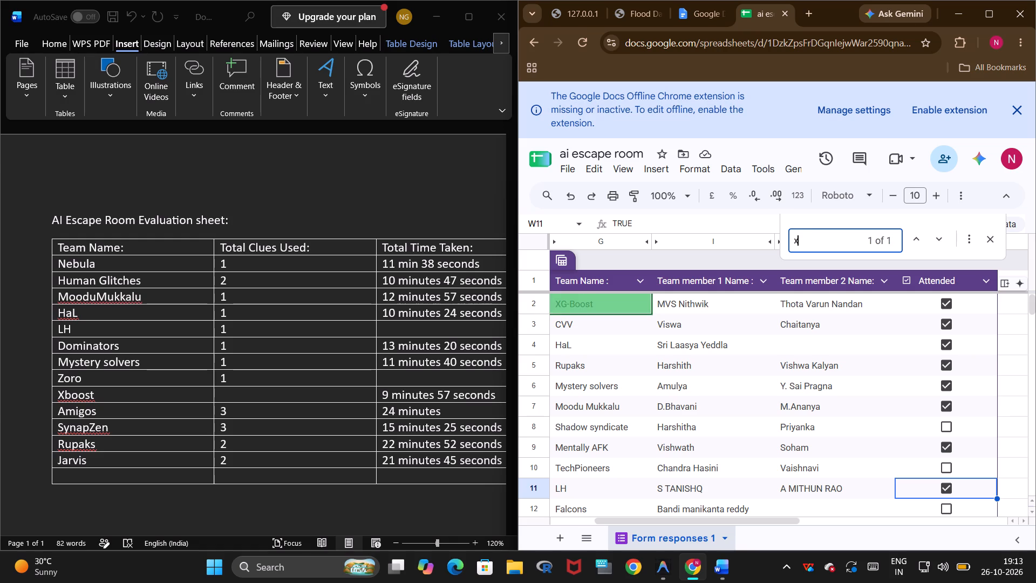
Switch to Word and correct the team name Xboost to "XG-Boost" in the evaluation table.
{"action": "left_click", "coordinate": [66, 392]}
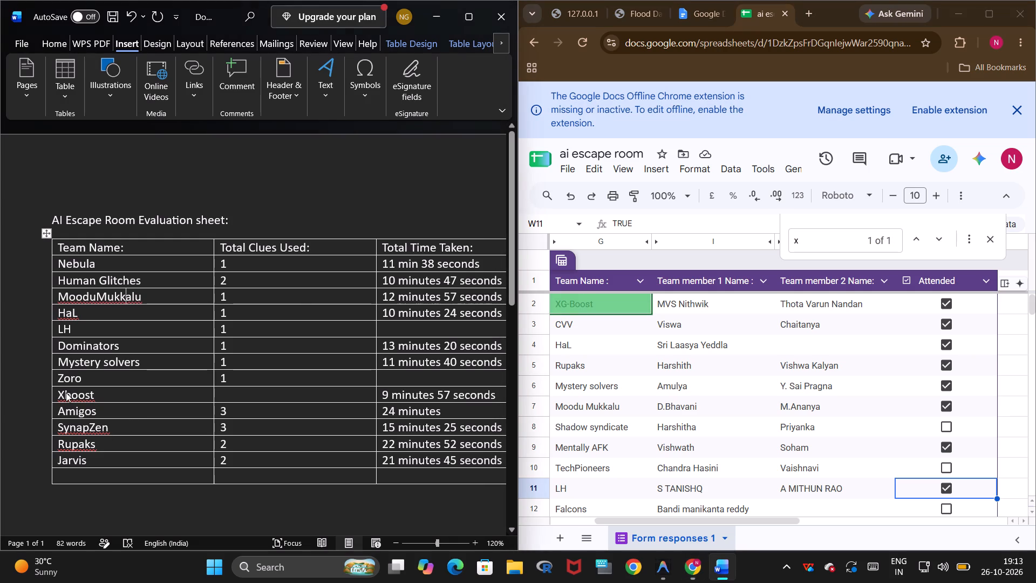
{"action": "left_click", "coordinate": [66, 392]}
{"action": "key", "text": "shift+g"}
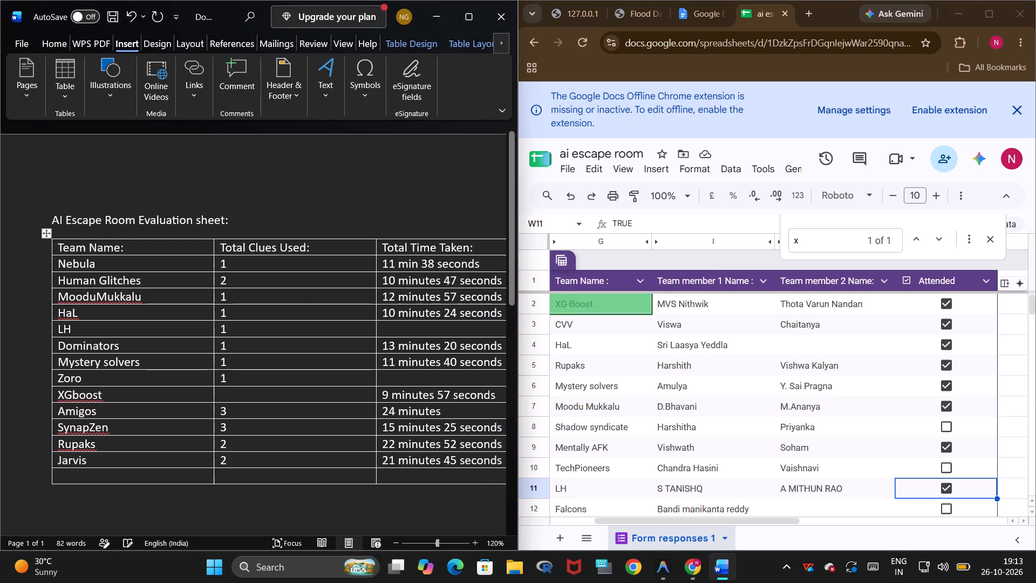
{"action": "key", "text": "minus"}
{"action": "key", "text": "Right"}
{"action": "key", "text": "BackSpace"}
{"action": "key", "text": "shift+b"}
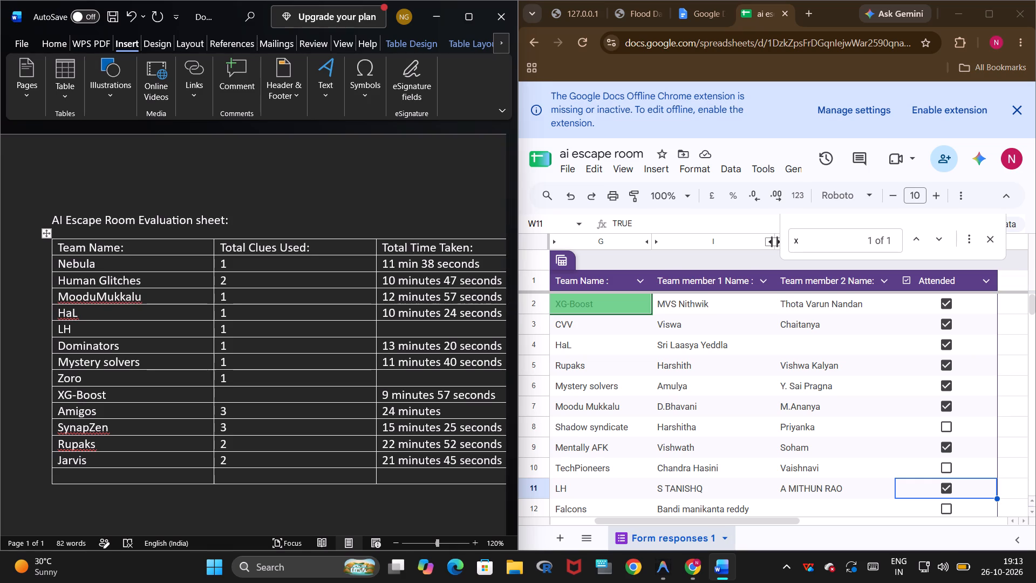
Search the sheet for "ami" and extend the Amigos team name in the Word table to "Amigos 2.0".
{"action": "key", "text": "BackSpace"}
{"action": "type", "text": "ami"}
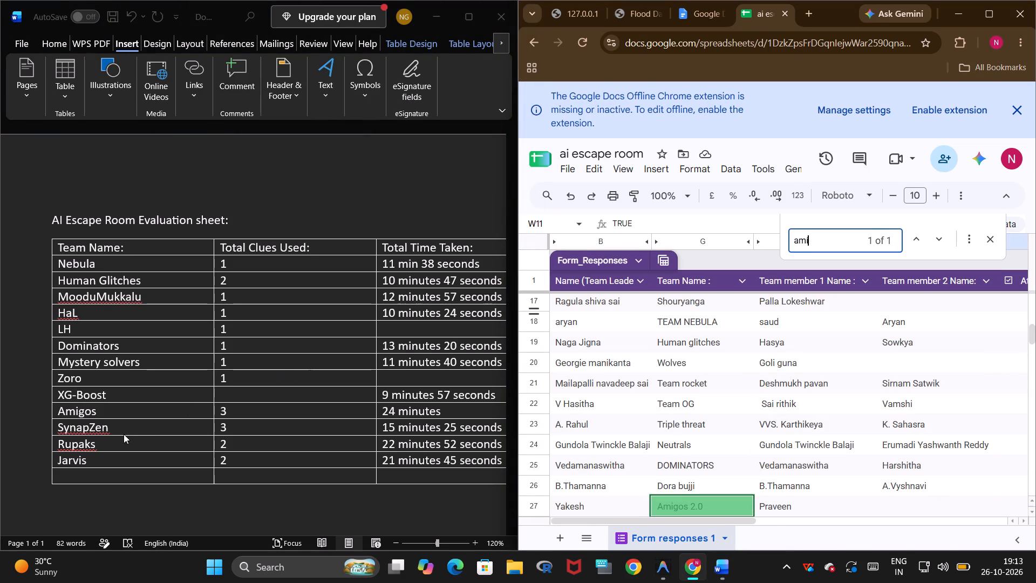
{"action": "left_click", "coordinate": [105, 413]}
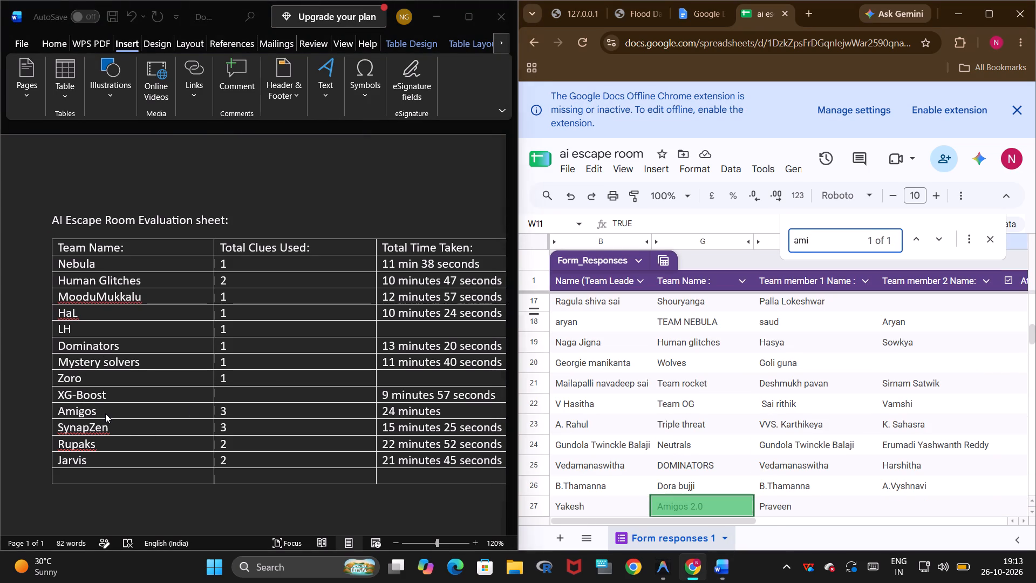
{"action": "left_click", "coordinate": [105, 413]}
{"action": "key", "text": "space"}
{"action": "type", "text": "2.0"}
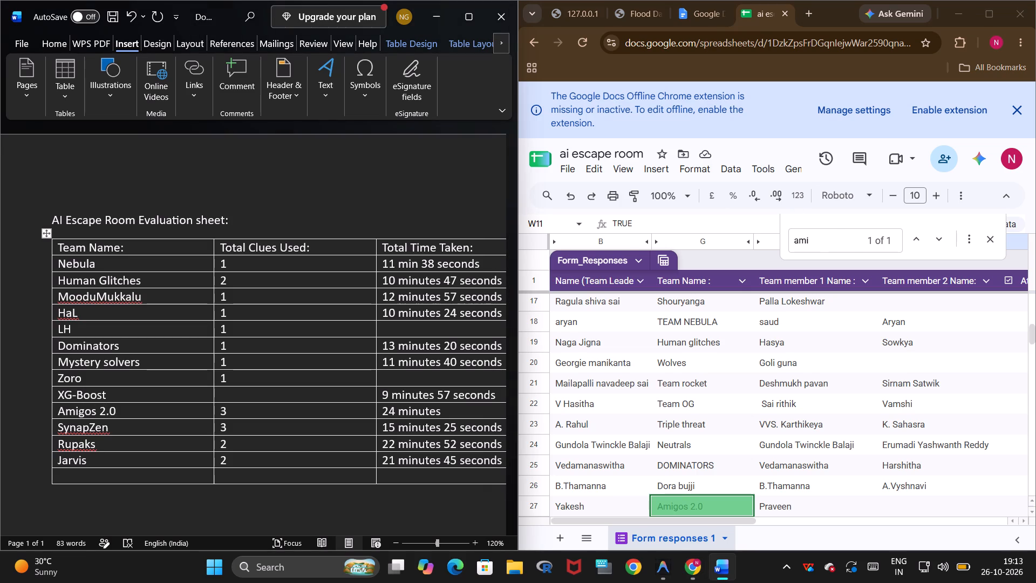
Search the Google Sheet for "syn" to look up the SynapZen team.
{"action": "left_click_drag", "start_coordinate": [827, 244], "coordinate": [794, 239]}
{"action": "key", "text": "BackSpace"}
{"action": "key", "text": "BackSpace"}
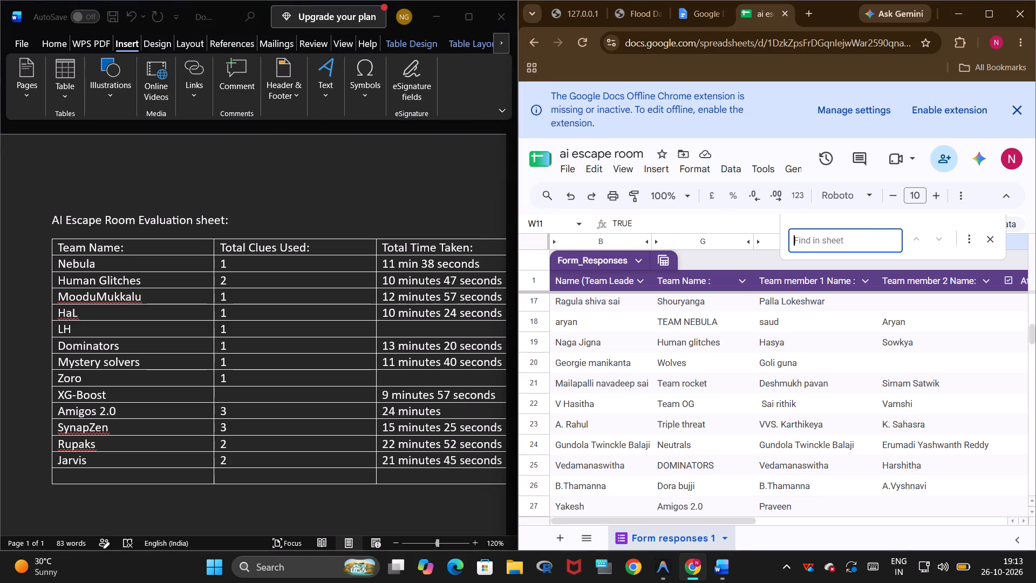
{"action": "key", "text": "BackSpace"}
{"action": "type", "text": "syn"}
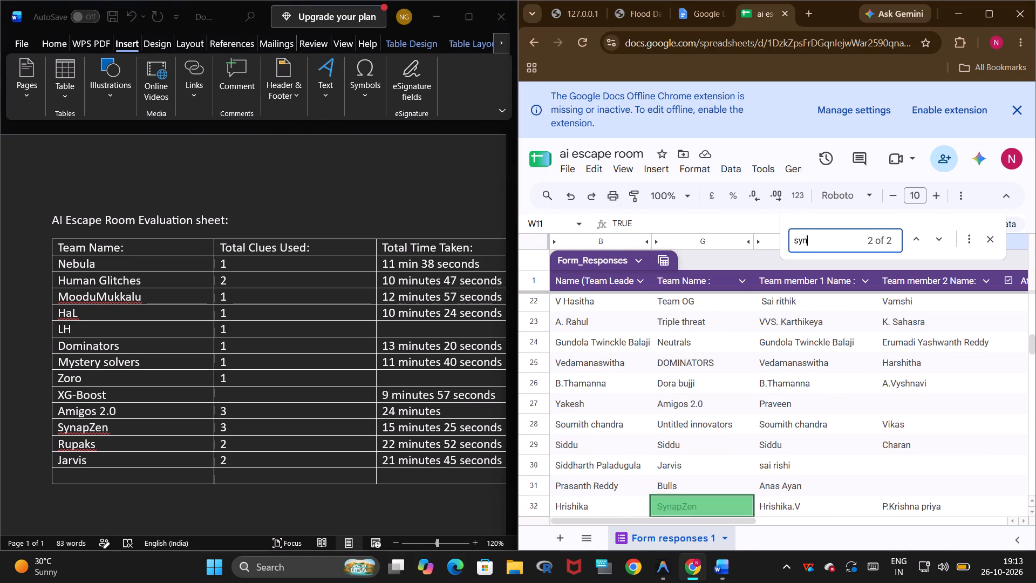
Search the sheet for "rupa" to look up the Rupaks team.
{"action": "key", "text": "BackSpace"}
{"action": "key", "text": "BackSpace"}
{"action": "key", "text": "BackSpace"}
{"action": "key", "text": "BackSpace"}
{"action": "type", "text": "rupa"}
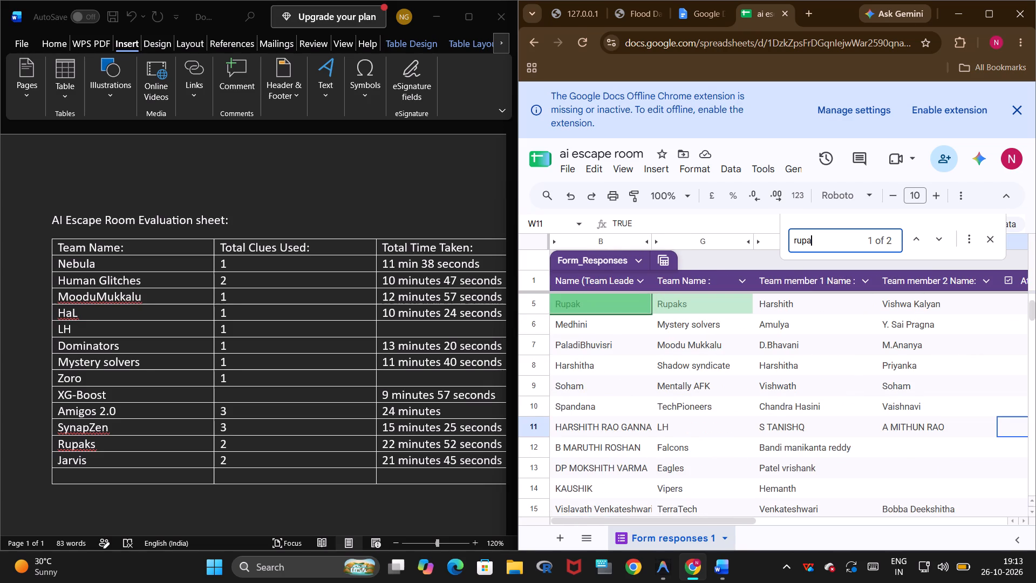
Search the sheet for "ami" again and check the Attended column for the Amigos 2.0 team.
{"action": "key", "text": "BackSpace"}
{"action": "key", "text": "BackSpace"}
{"action": "key", "text": "BackSpace"}
{"action": "key", "text": "BackSpace"}
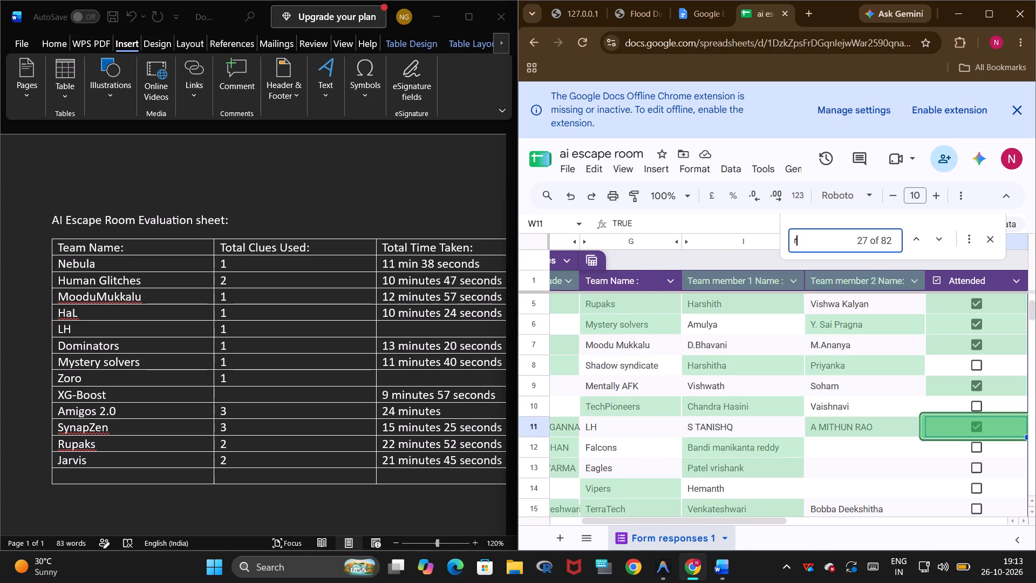
{"action": "type", "text": "ami"}
{"action": "scroll", "coordinate": [862, 394], "scroll_direction": "left", "scroll_amount": 1}
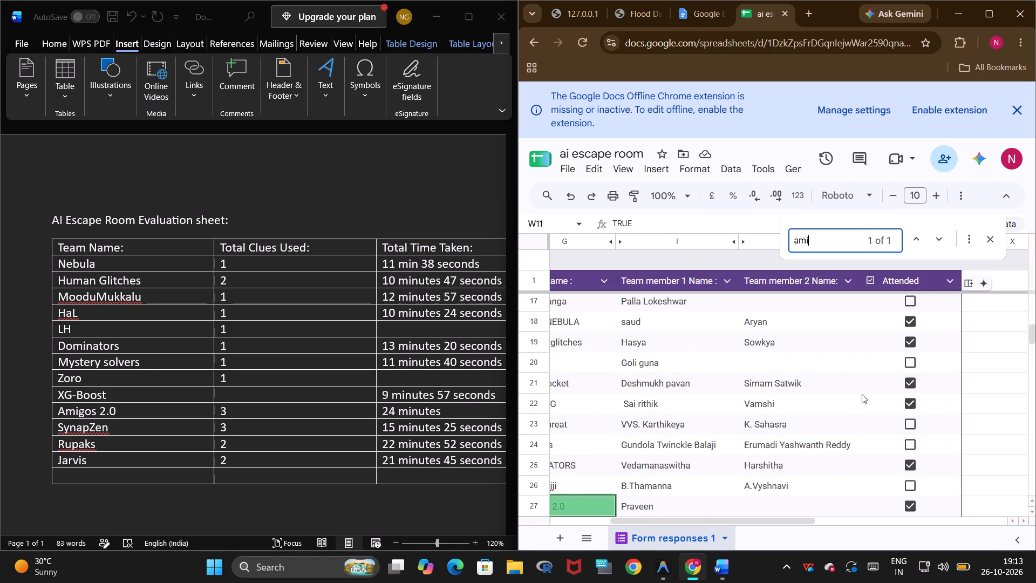
{"action": "scroll", "coordinate": [862, 394], "scroll_direction": "left", "scroll_amount": 1}
Search the sheet for "xg" and check the Attended column for the XG-Boost team.
{"action": "key", "text": "BackSpace"}
{"action": "key", "text": "BackSpace"}
{"action": "key", "text": "BackSpace"}
{"action": "key", "text": "BackSpace"}
{"action": "key", "text": "BackSpace"}
{"action": "key", "text": "BackSpace"}
{"action": "key", "text": "BackSpace"}
{"action": "key", "text": "BackSpace"}
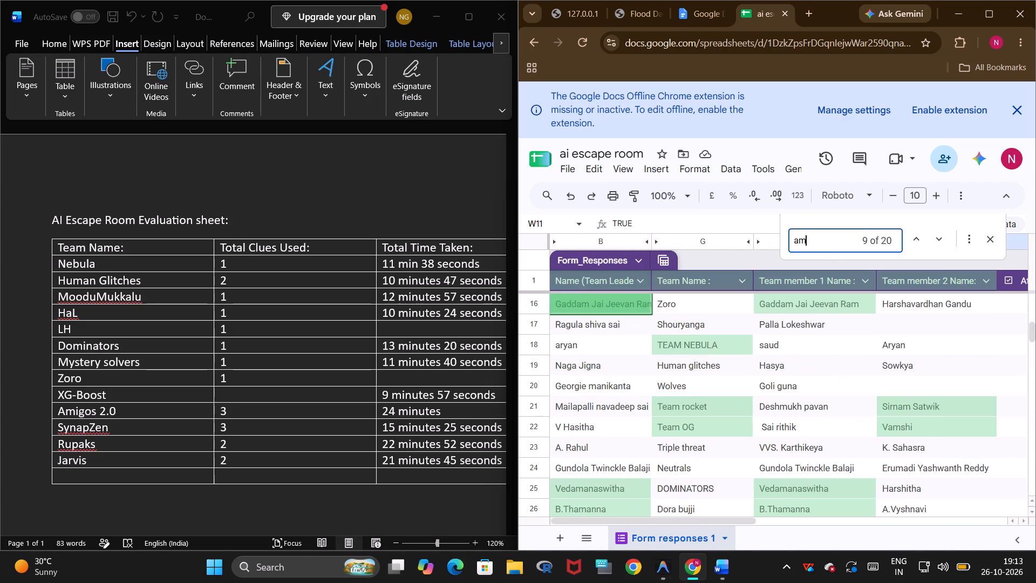
{"action": "type", "text": "xf"}
{"action": "key", "text": "BackSpace"}
{"action": "key", "text": "g"}
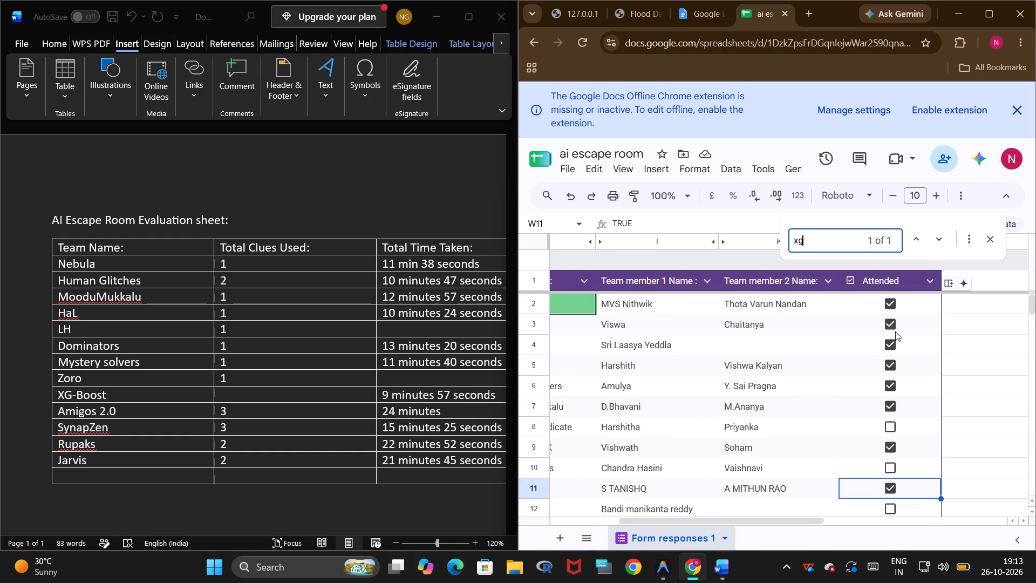
Search the sheet for "Ru" to check the attendance of the Rupaks team.
{"action": "left_click_drag", "start_coordinate": [826, 246], "coordinate": [778, 242]}
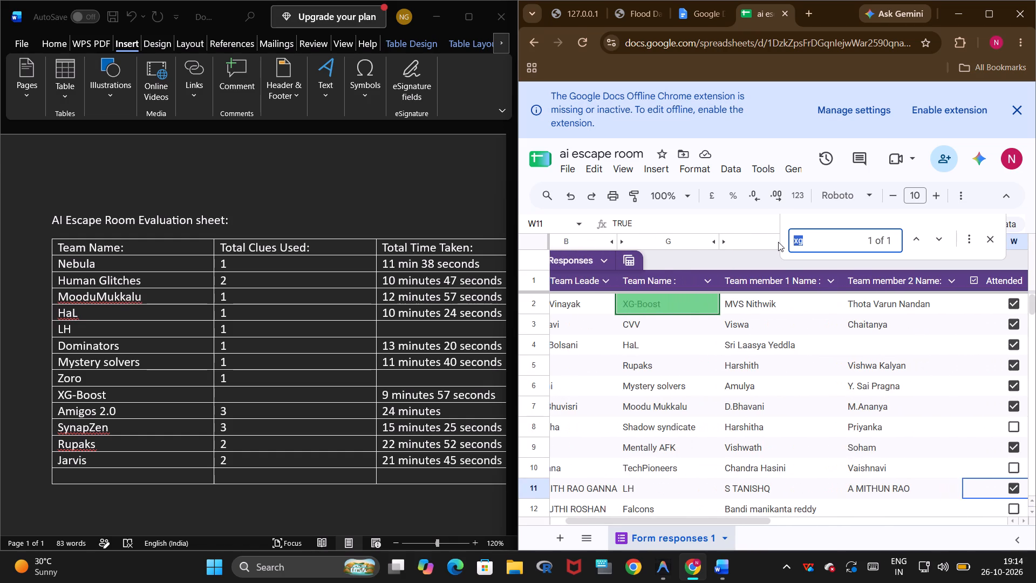
{"action": "key", "text": "BackSpace"}
{"action": "key", "text": "BackSpace"}
{"action": "key", "text": "BackSpace"}
{"action": "type", "text": "Ru"}
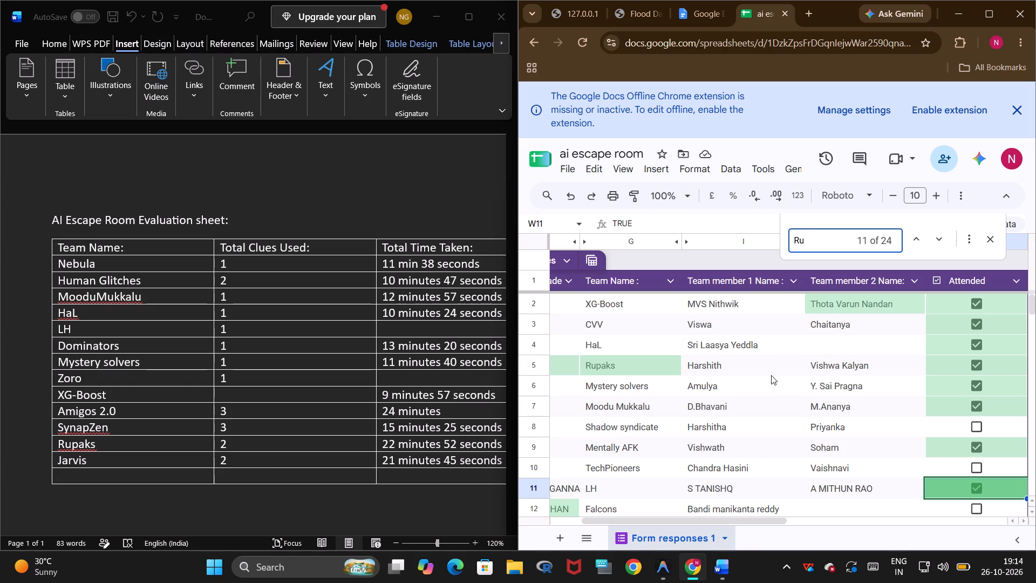
Search the sheet for "Jar" and check the name and attendance of the Jarvis team.
{"action": "key", "text": "BackSpace"}
{"action": "key", "text": "BackSpace"}
{"action": "type", "text": "Jar"}
{"action": "scroll", "coordinate": [854, 487], "scroll_direction": "left", "scroll_amount": 1}
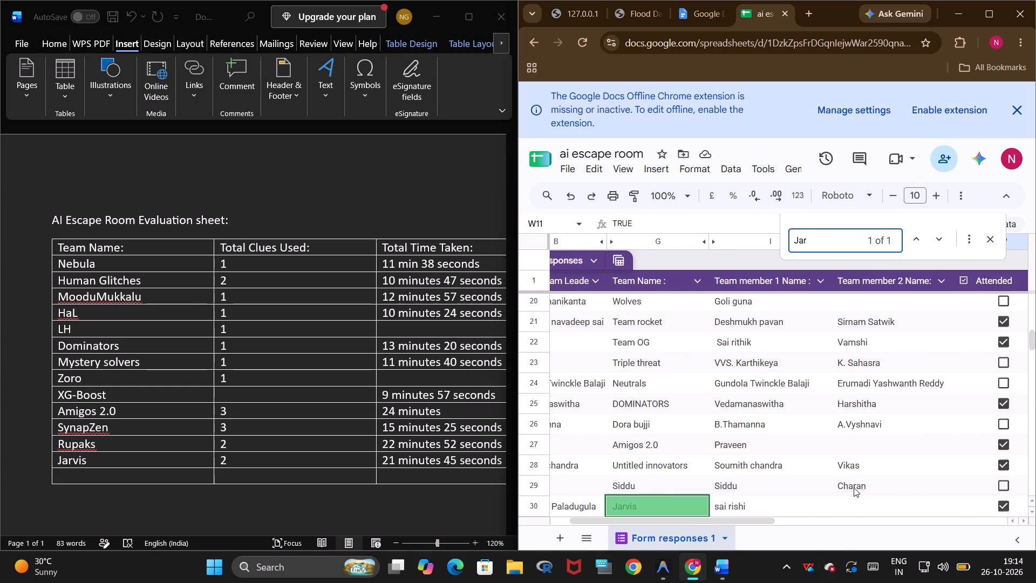
{"action": "scroll", "coordinate": [854, 487], "scroll_direction": "left", "scroll_amount": 1}
{"action": "scroll", "coordinate": [854, 487], "scroll_direction": "right", "scroll_amount": 2}
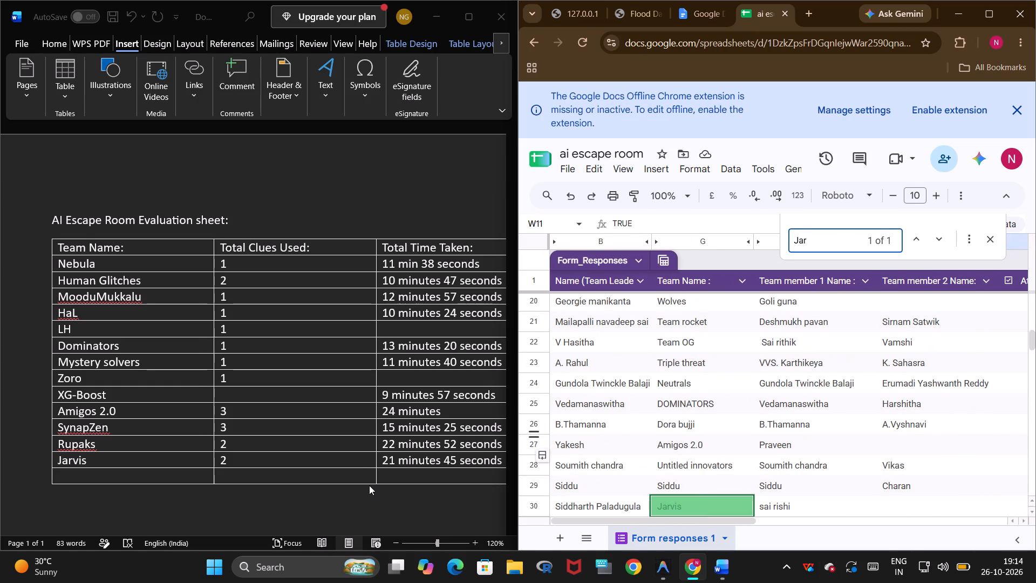
Switch back to the evaluation table in the Word document.
{"action": "left_click", "coordinate": [378, 485]}
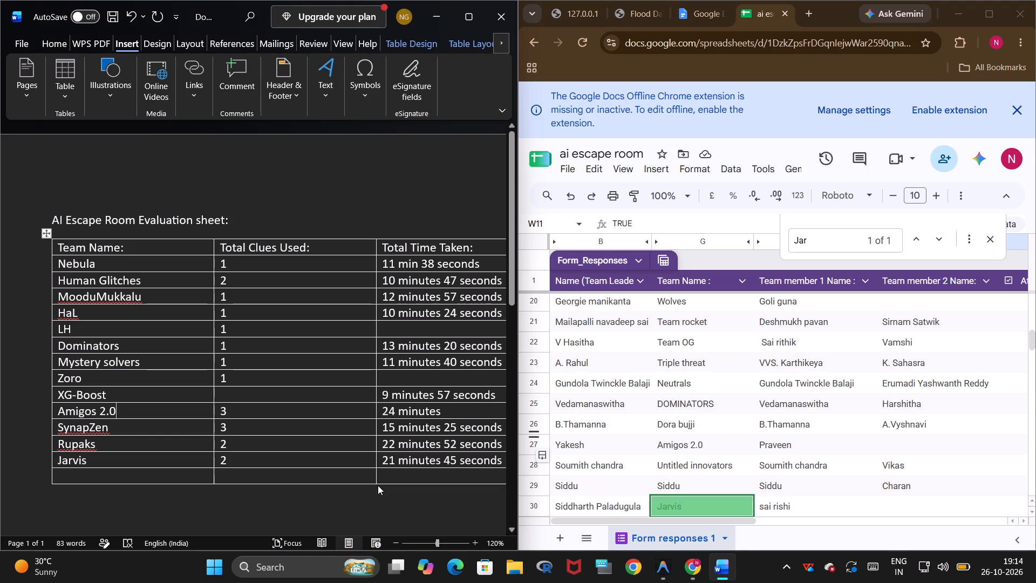